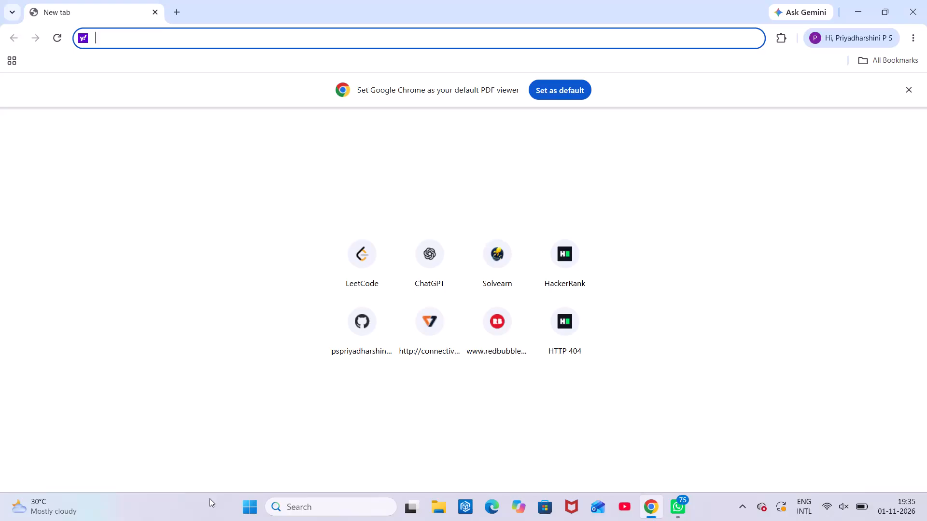
left_click(338, 499)
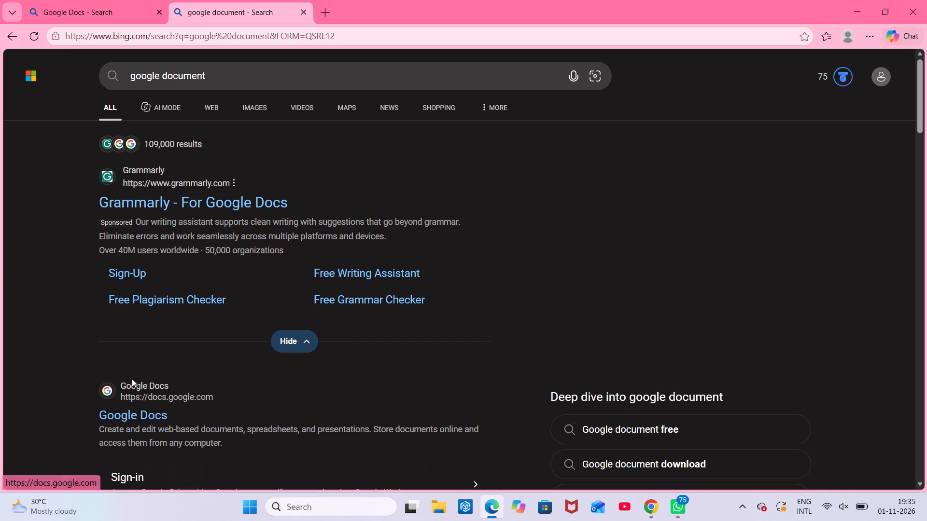
left_click(137, 409)
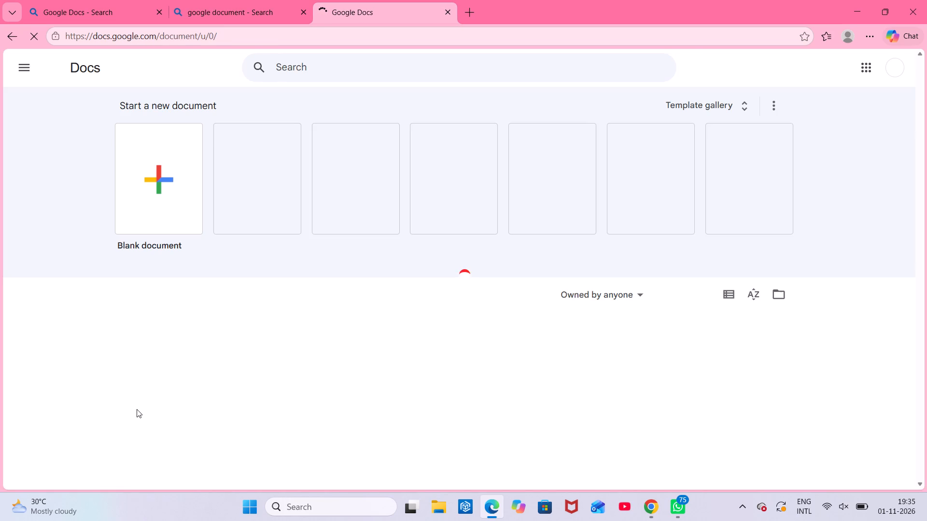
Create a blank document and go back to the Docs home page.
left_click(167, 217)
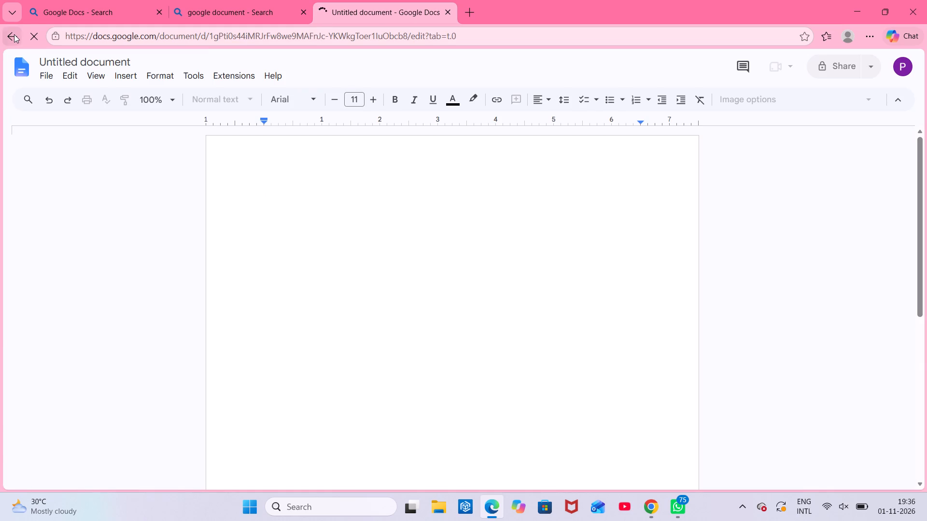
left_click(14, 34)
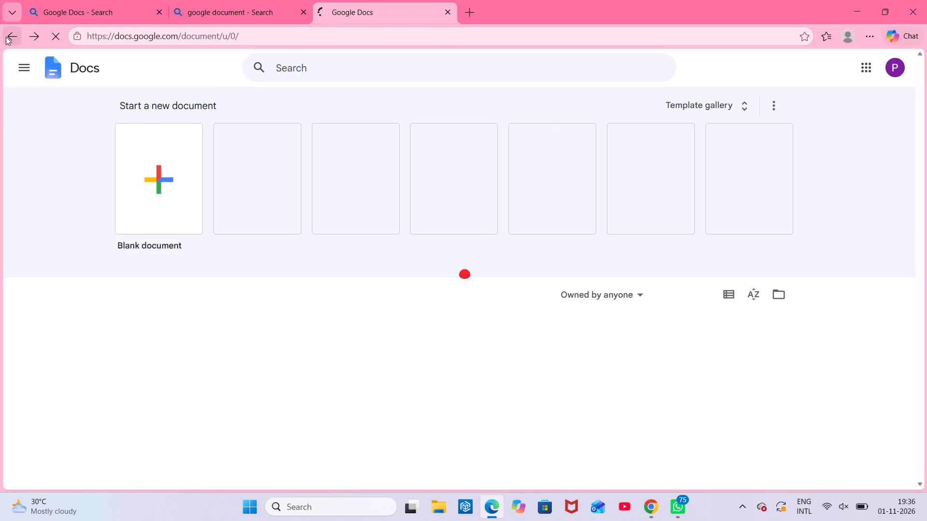
Open the template gallery and look through the recently used, resume and letter templates.
left_click(677, 96)
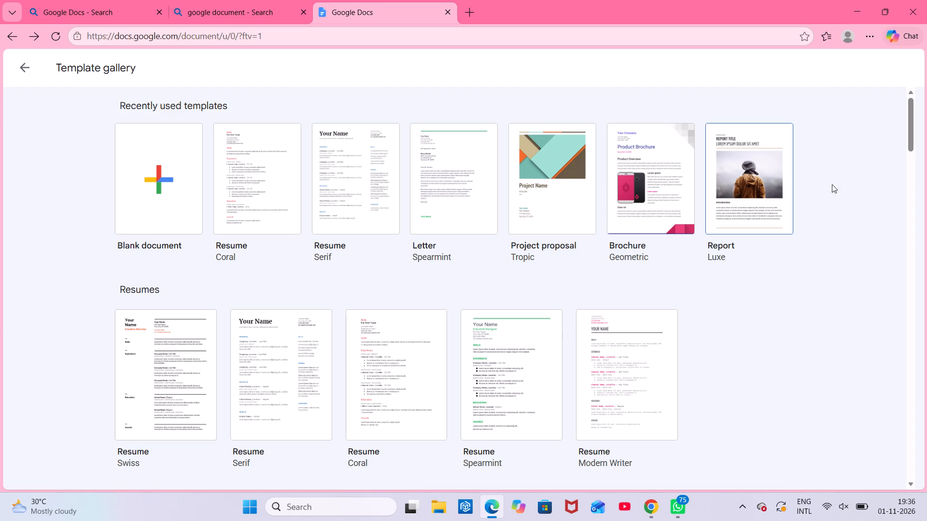
left_click_drag(911, 139, 918, 160)
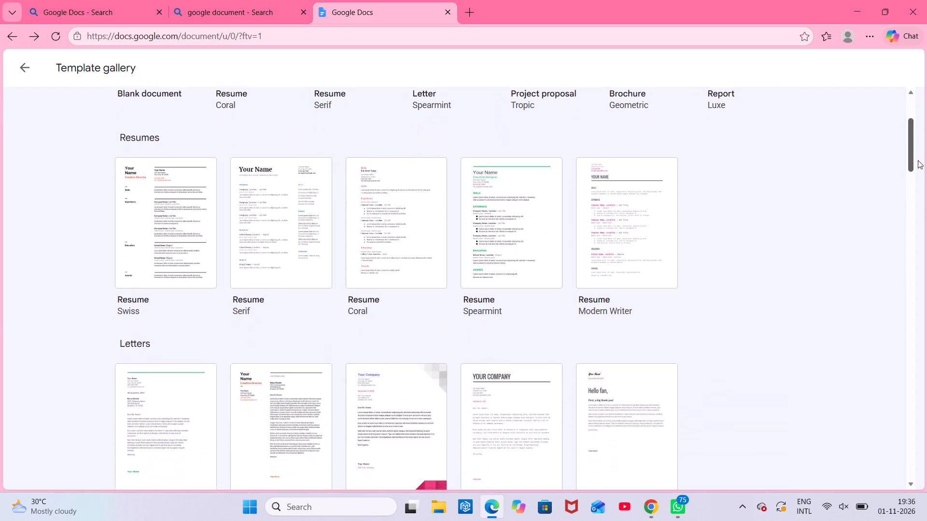
left_click_drag(918, 160, 924, 178)
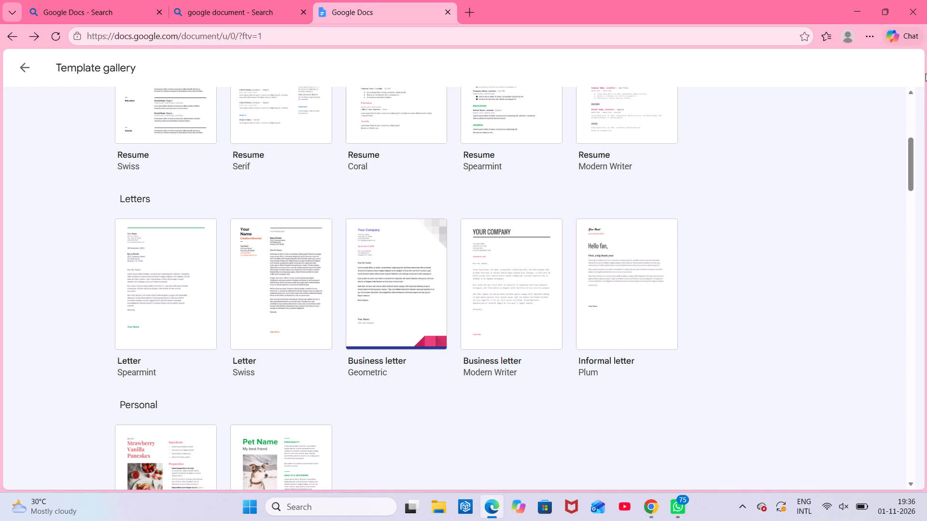
double_click(911, 106)
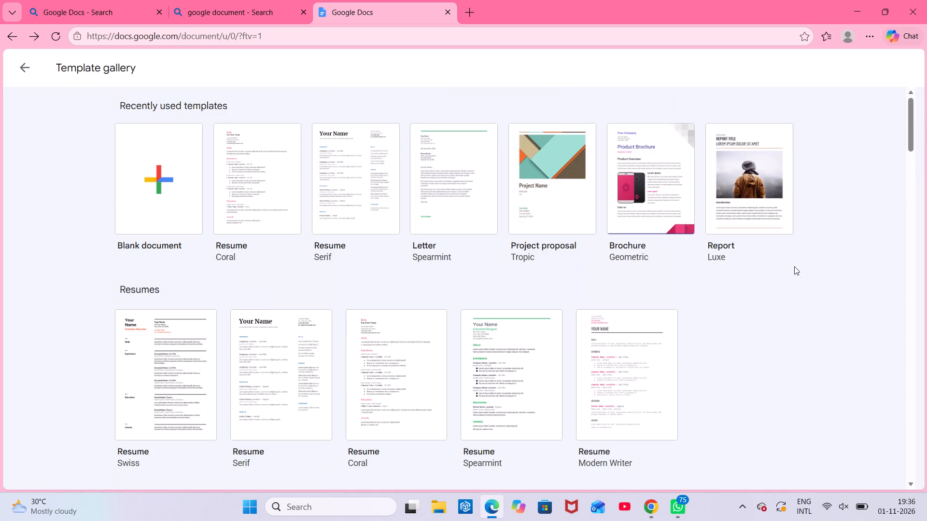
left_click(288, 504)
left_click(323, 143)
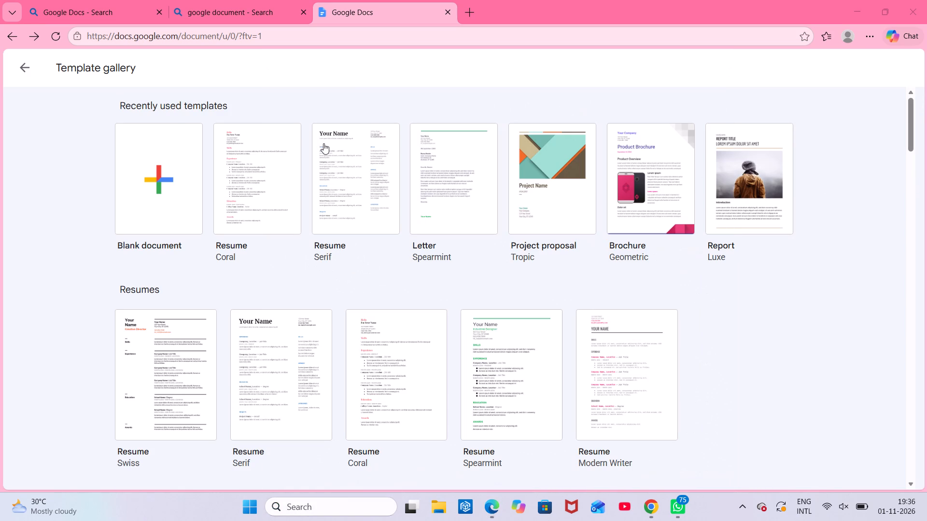
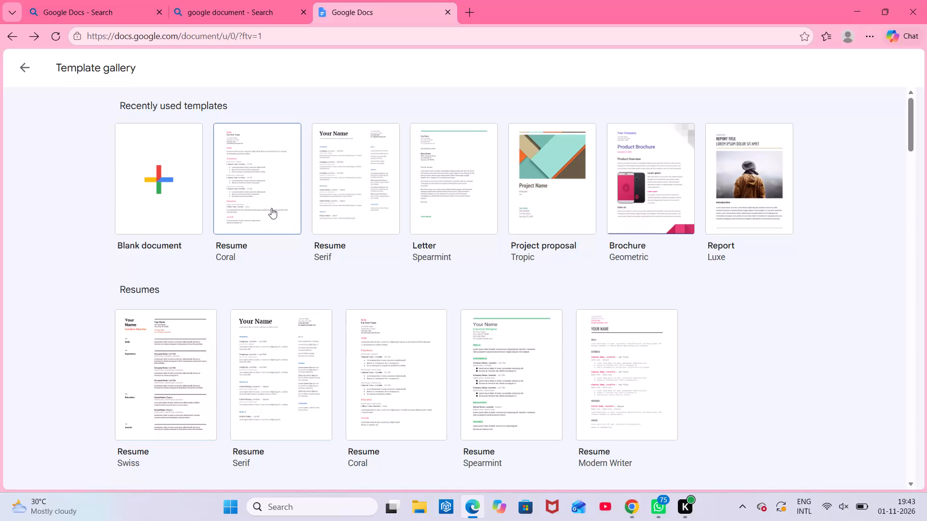
Create a new document from the Coral Resume template and review its layout from the heading through to the Awards section.
double_click(266, 157)
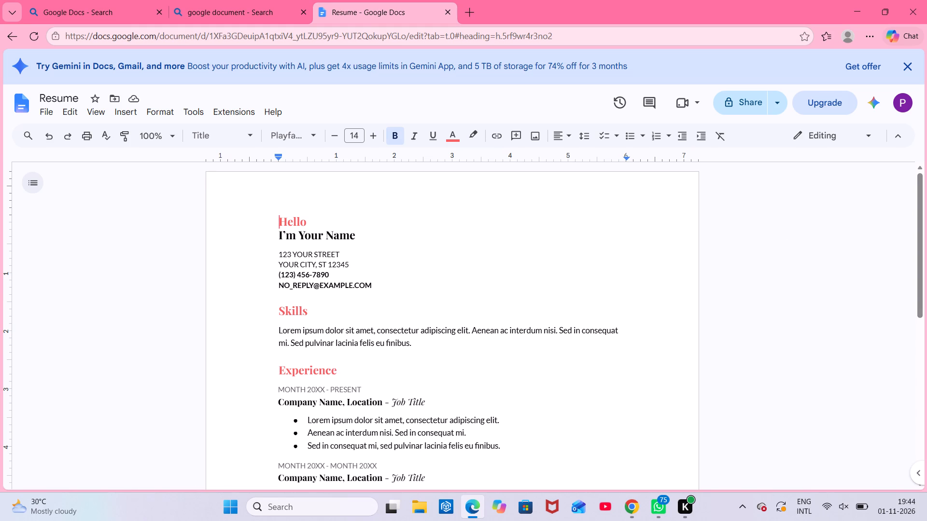
left_click_drag(922, 221, 926, 323)
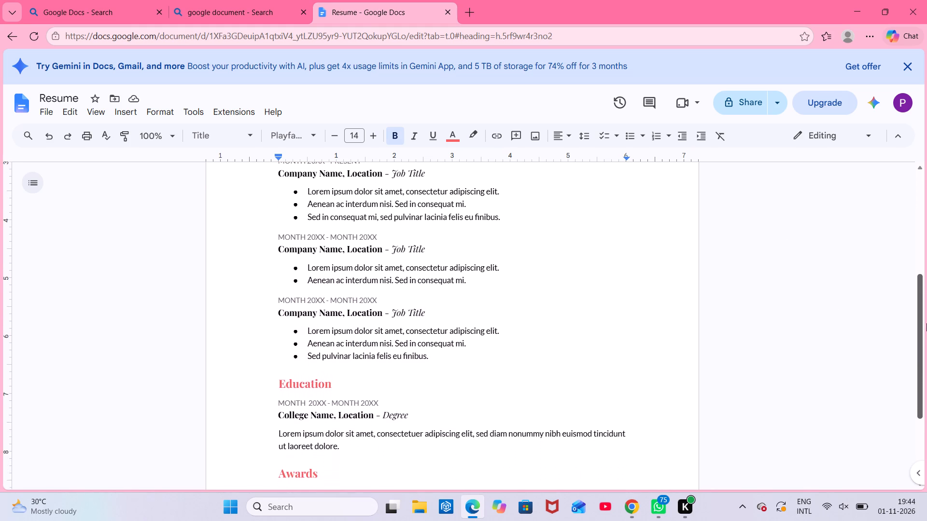
left_click_drag(926, 323, 926, 395)
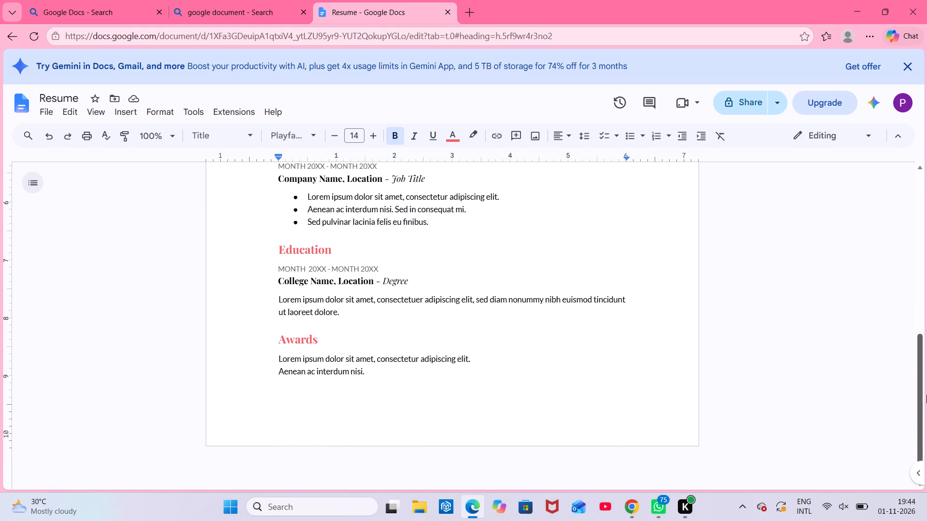
left_click_drag(926, 395, 926, 498)
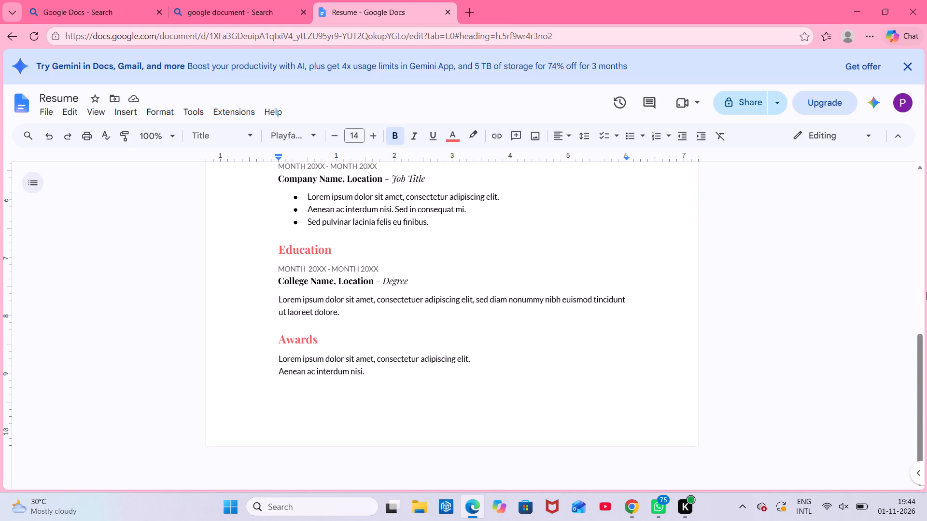
triple_click(921, 193)
left_click(921, 193)
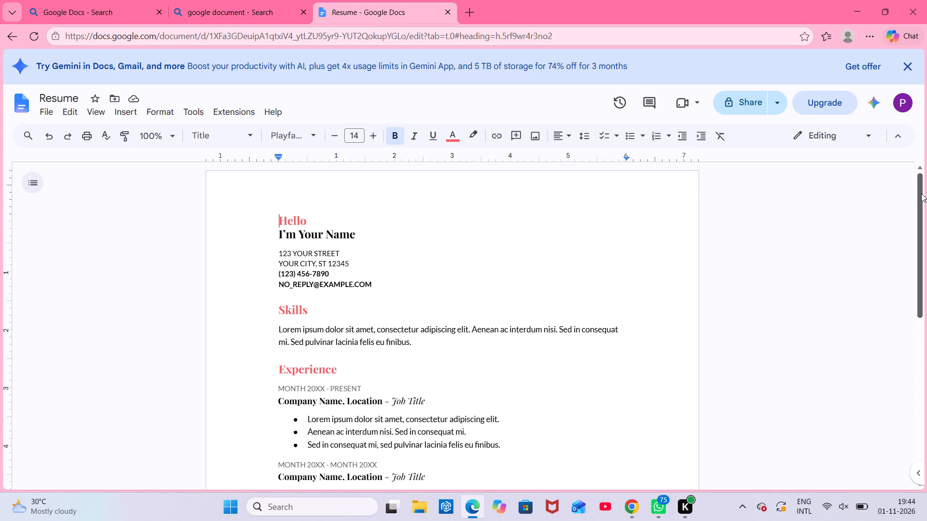
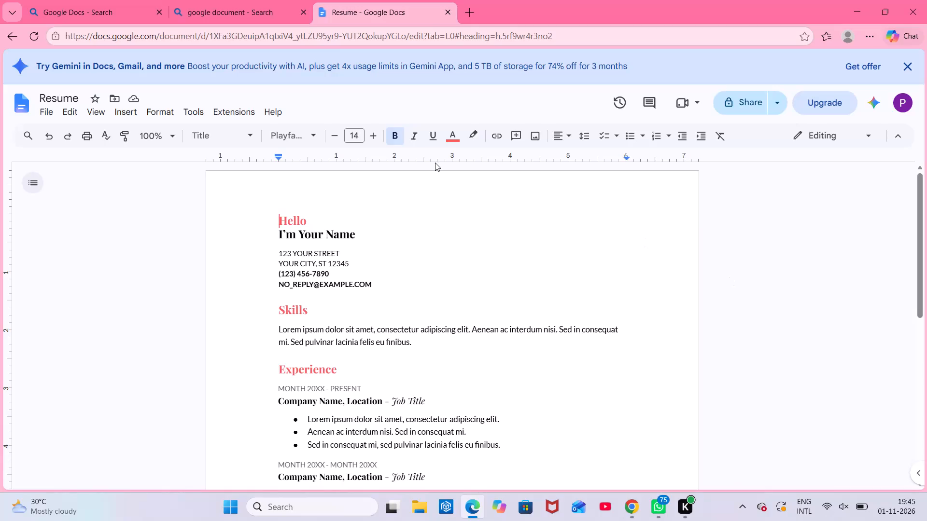
Return from the Coral resume to the template gallery and create a blank document.
left_click(4, 33)
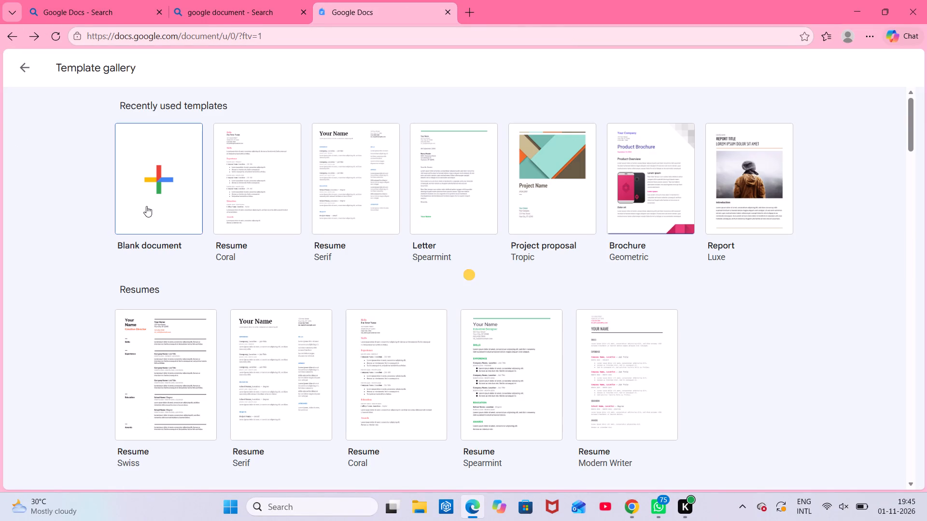
left_click(146, 206)
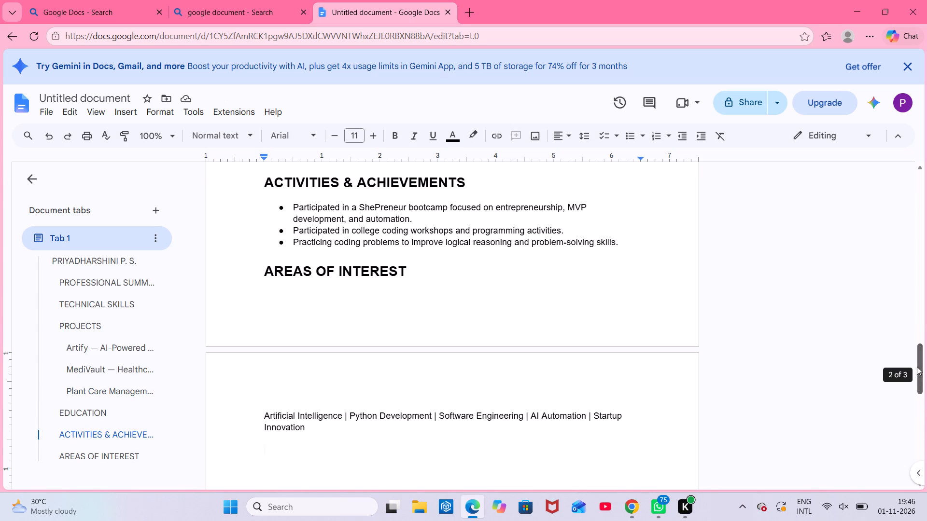
Replace the placeholder phone number in the contact line below the resume heading with the applicant's phone number.
left_click_drag(909, 390, 916, 414)
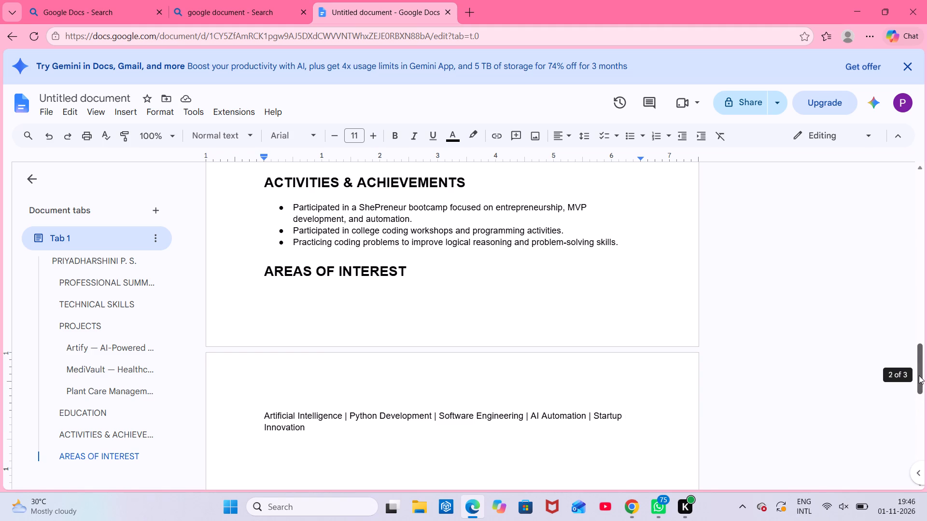
left_click_drag(919, 375, 924, 319)
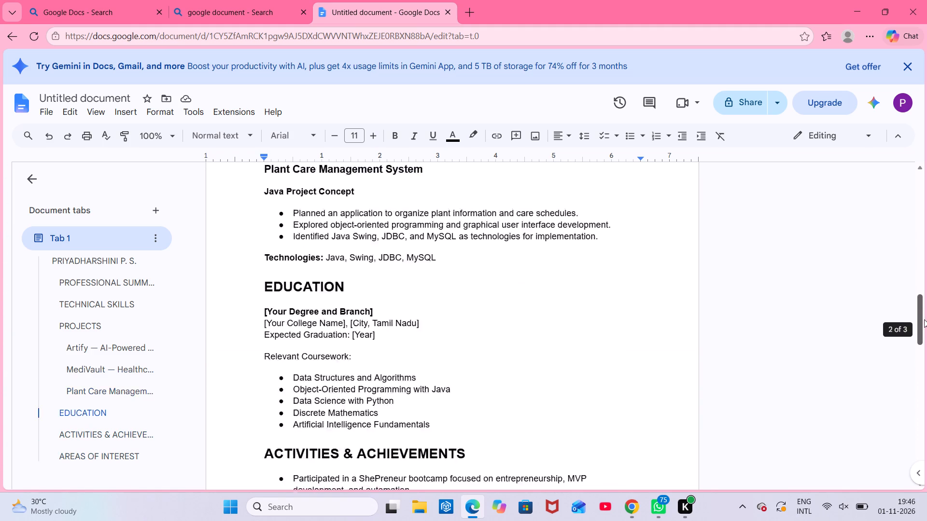
left_click_drag(924, 319, 918, 273)
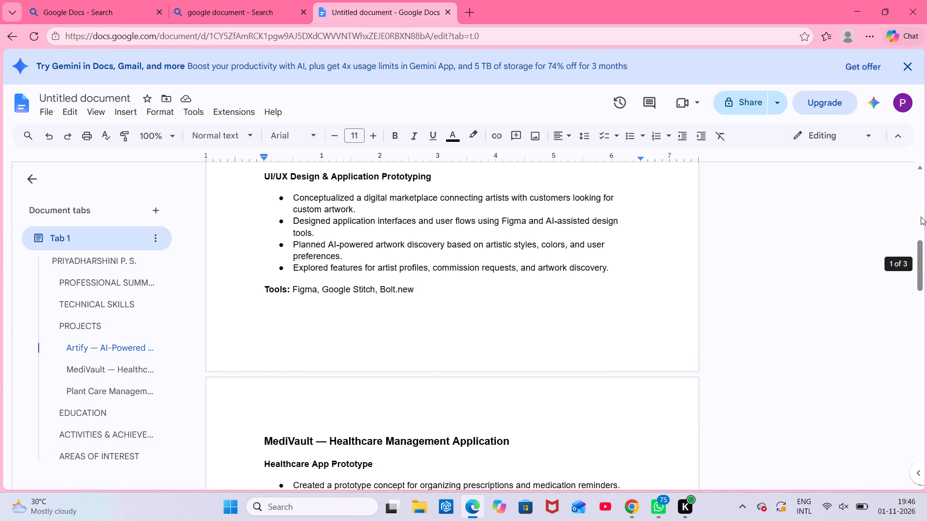
left_click(918, 209)
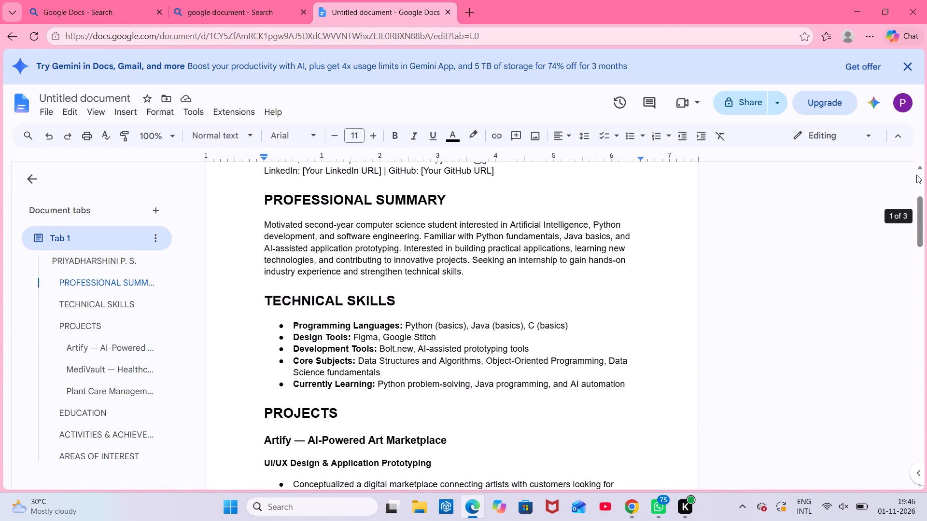
left_click(917, 175)
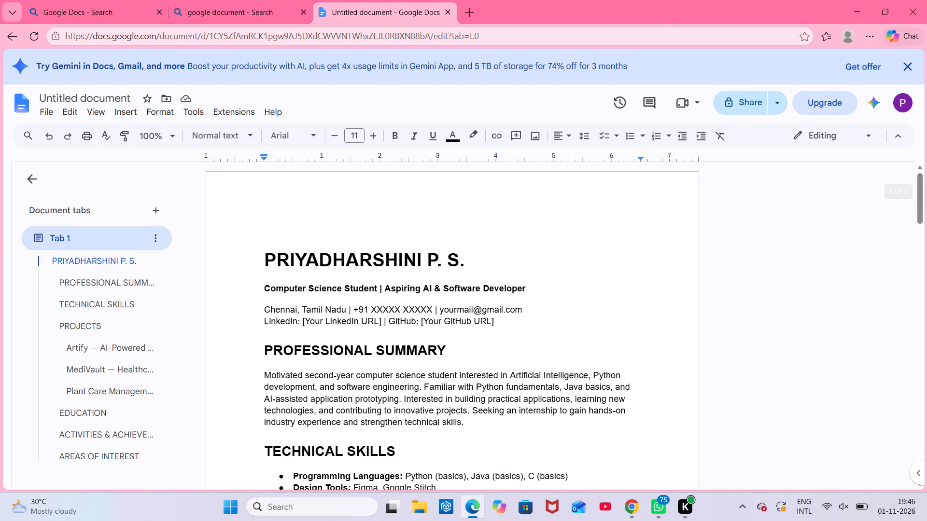
left_click(431, 308)
key("BackSpace")
key("BackSpace")
key("BackSpace")
key("BackSpace")
key("BackSpace")
key("BackSpace")
key("BackSpace")
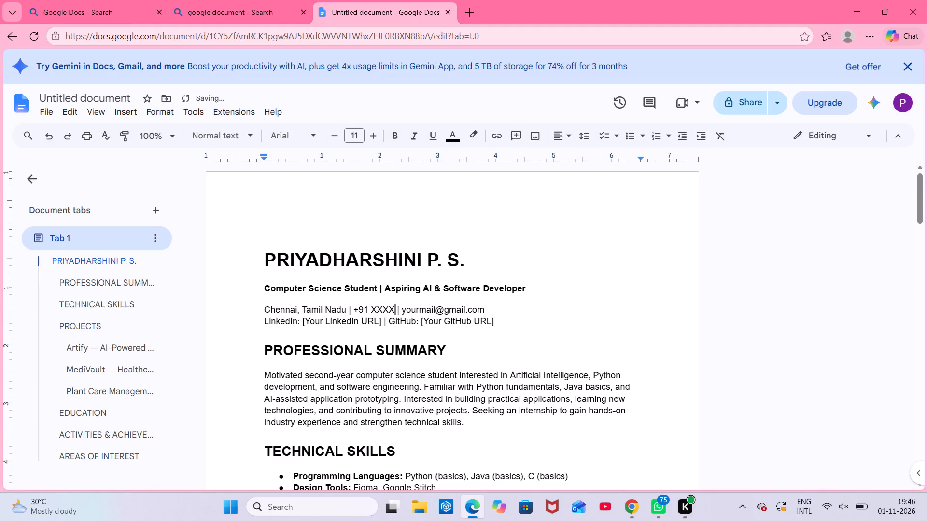
key("BackSpace")
key("BackSpace")
key("BackSpace")
key("BackSpace")
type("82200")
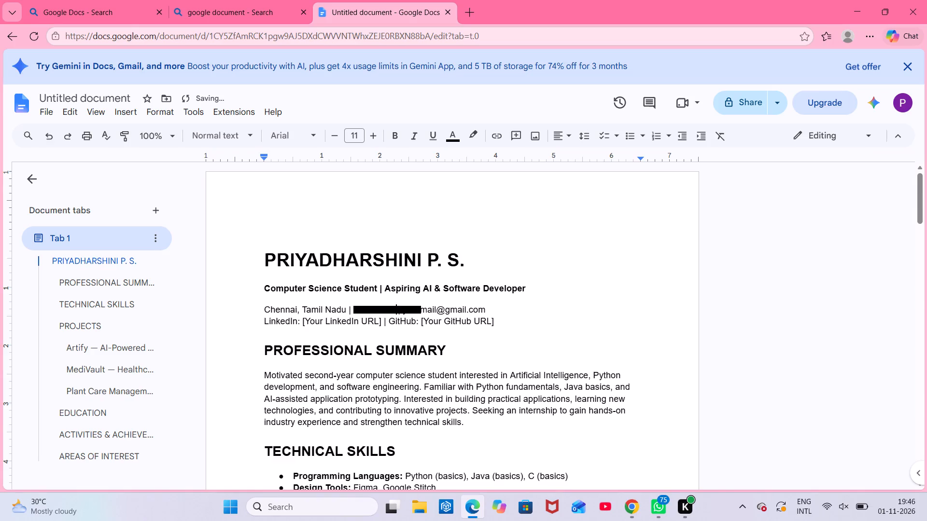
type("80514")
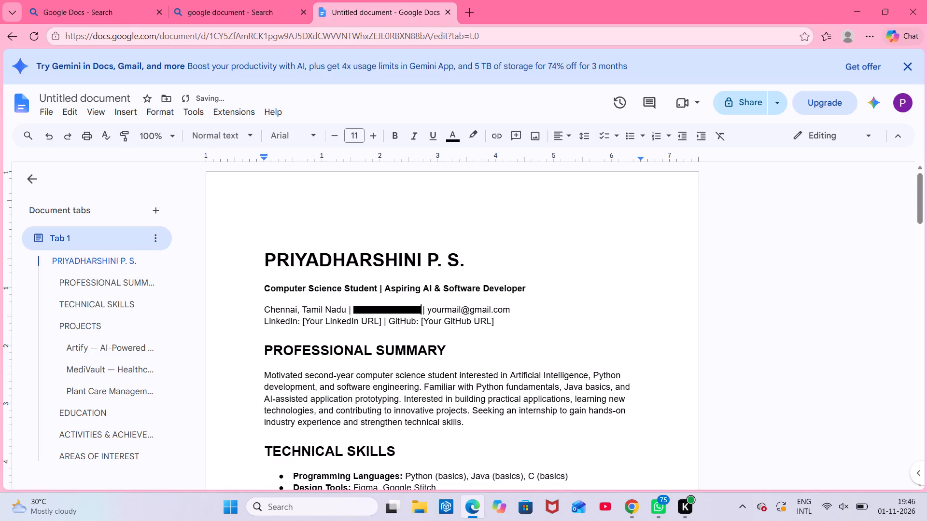
Replace the placeholder email address at the end of the contact line with the applicant's own email address.
left_click(508, 305)
key("BackSpace")
key("BackSpace")
key("BackSpace")
key("BackSpace")
key("BackSpace")
key("BackSpace")
key("BackSpace")
key("BackSpace")
key("BackSpace")
key("BackSpace")
key("BackSpace")
key("BackSpace")
key("BackSpace")
key("BackSpace")
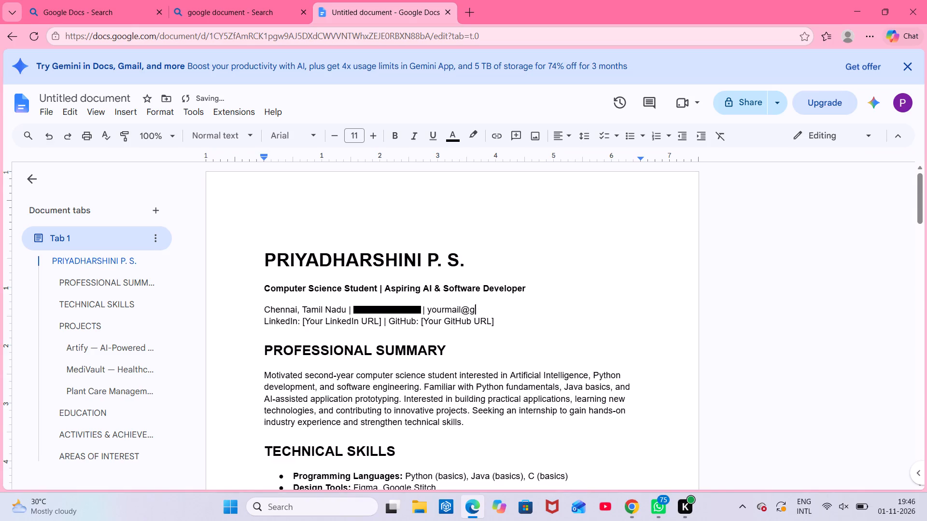
key("BackSpace")
key("BackSpace")
key("BackSpace")
key("BackSpace")
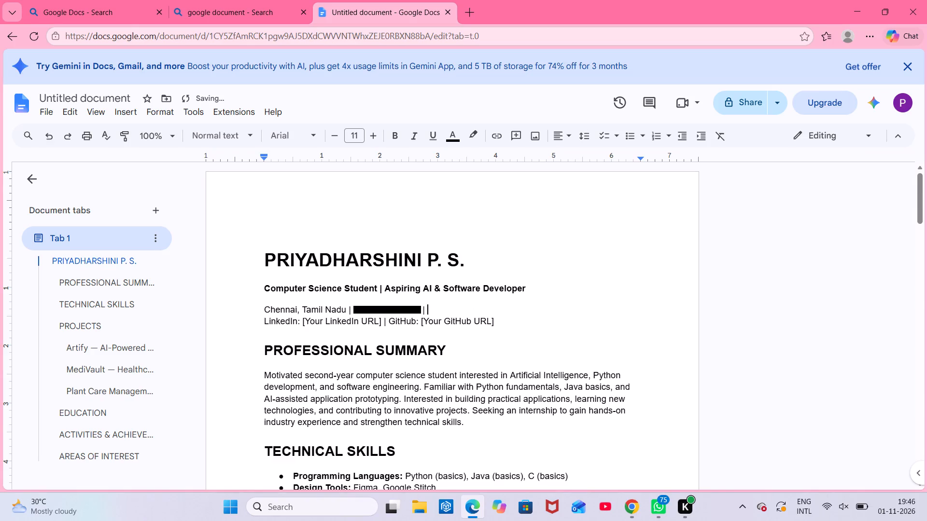
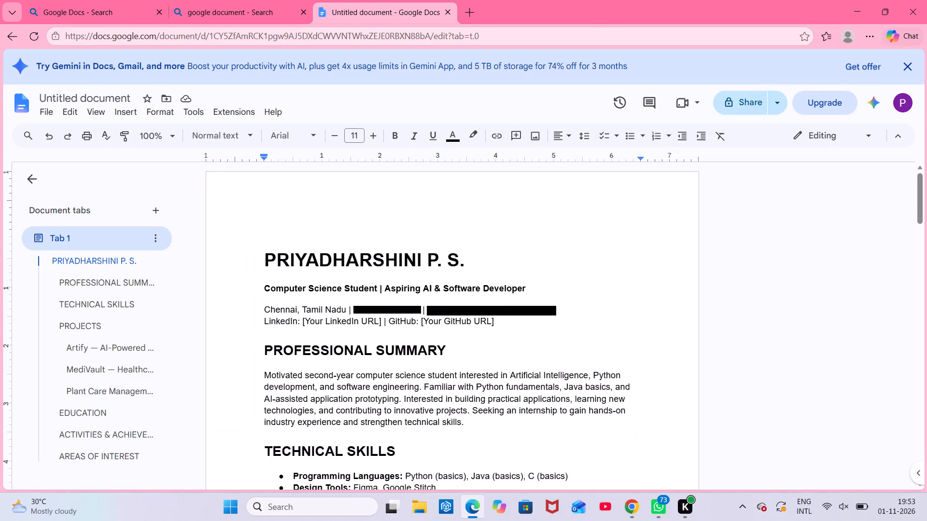
Replace the LinkedIn URL placeholder in the contact details with the applicant's copied LinkedIn profile link.
left_click(381, 320)
key("BackSpace")
key("BackSpace")
key("BackSpace")
key("BackSpace")
key("BackSpace")
key("BackSpace")
key("BackSpace")
key("BackSpace")
key("BackSpace")
key("BackSpace")
key("BackSpace")
key("BackSpace")
key("BackSpace")
key("BackSpace")
key("BackSpace")
key("BackSpace")
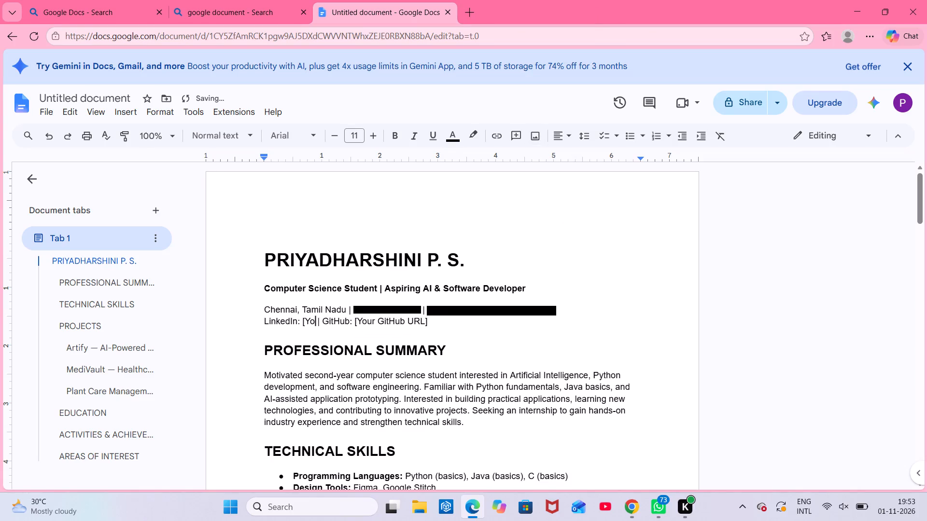
key("BackSpace")
key("BackSpace")
key("BackSpace")
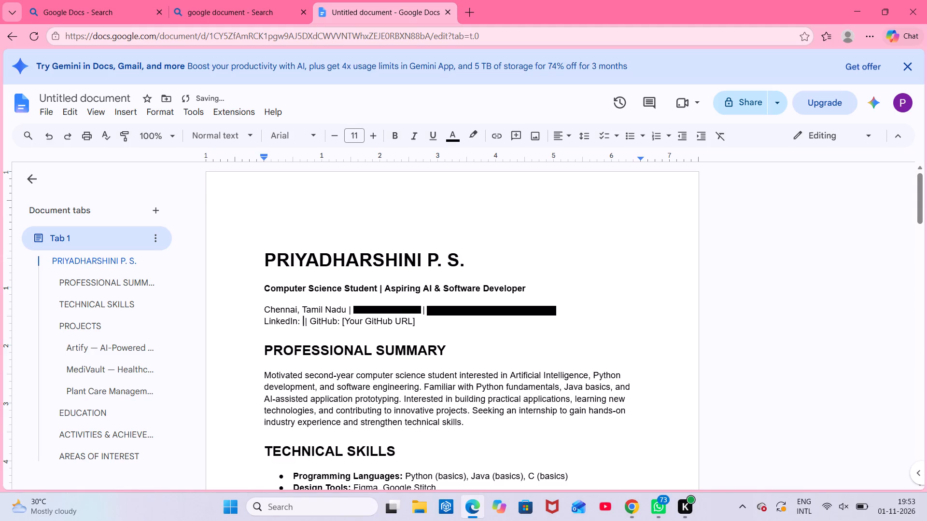
key("ctrl+v")
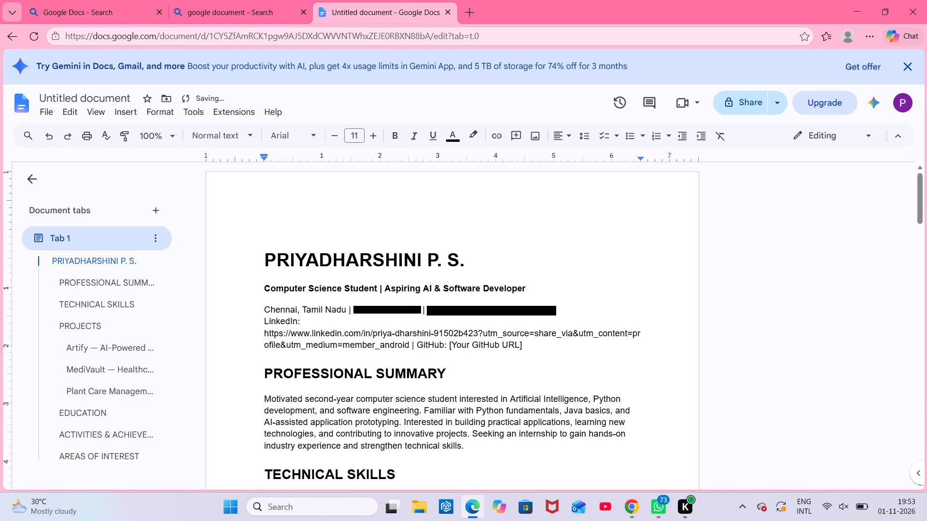
Delete the GitHub label, its URL placeholder and the preceding separator from the end of the contact details.
left_click(533, 352)
key("BackSpace")
key("BackSpace")
key("BackSpace")
key("BackSpace")
key("BackSpace")
key("BackSpace")
key("BackSpace")
key("BackSpace")
key("BackSpace")
key("BackSpace")
key("BackSpace")
key("BackSpace")
key("BackSpace")
key("BackSpace")
key("BackSpace")
key("BackSpace")
key("BackSpace")
key("BackSpace")
key("BackSpace")
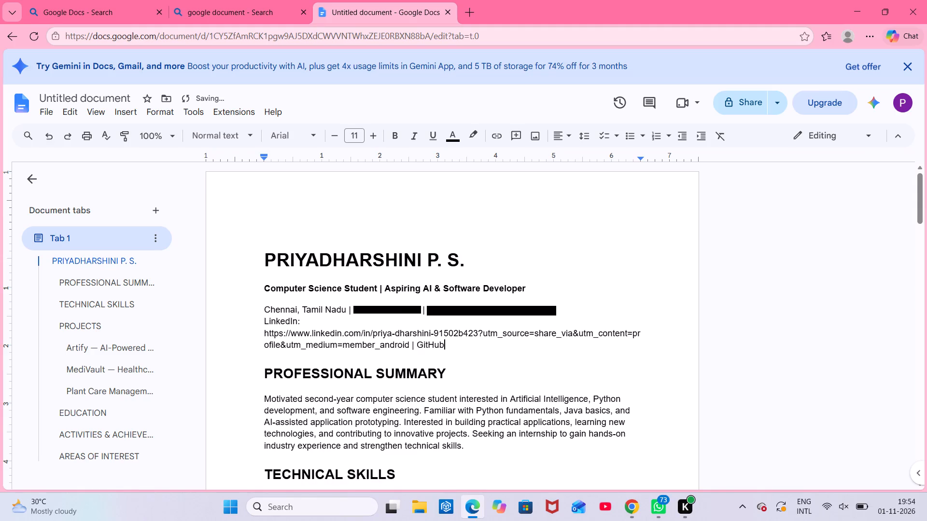
key("BackSpace")
key("BackSpace")
key("BackSpace")
key("BackSpace")
key("BackSpace")
key("BackSpace")
key("BackSpace")
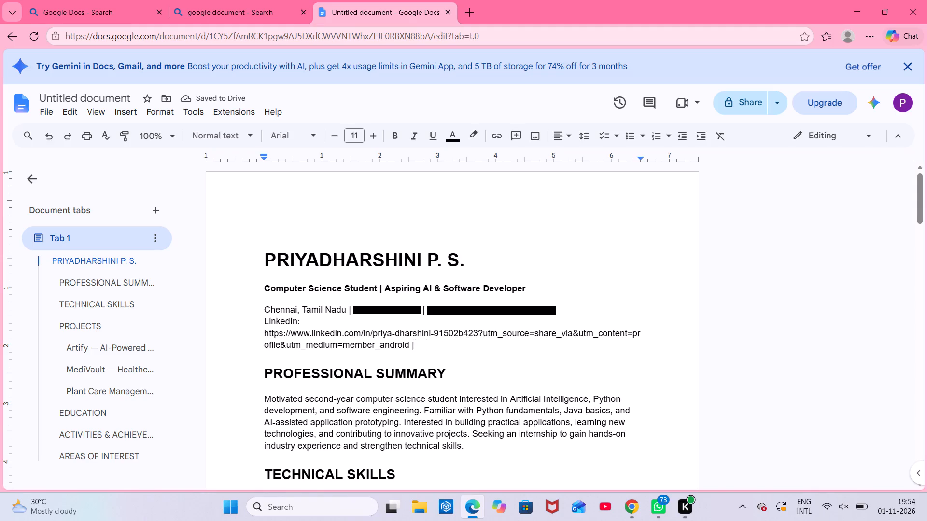
key("BackSpace")
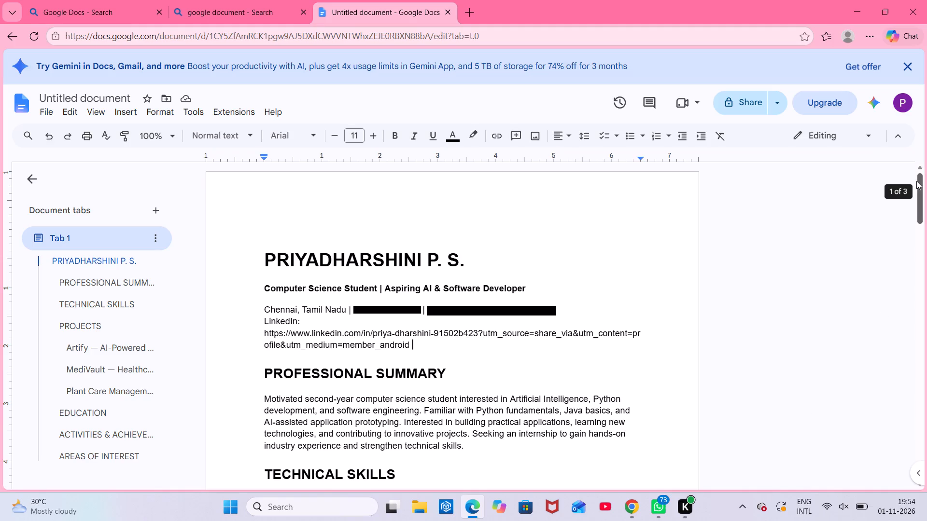
left_click_drag(926, 198, 926, 224)
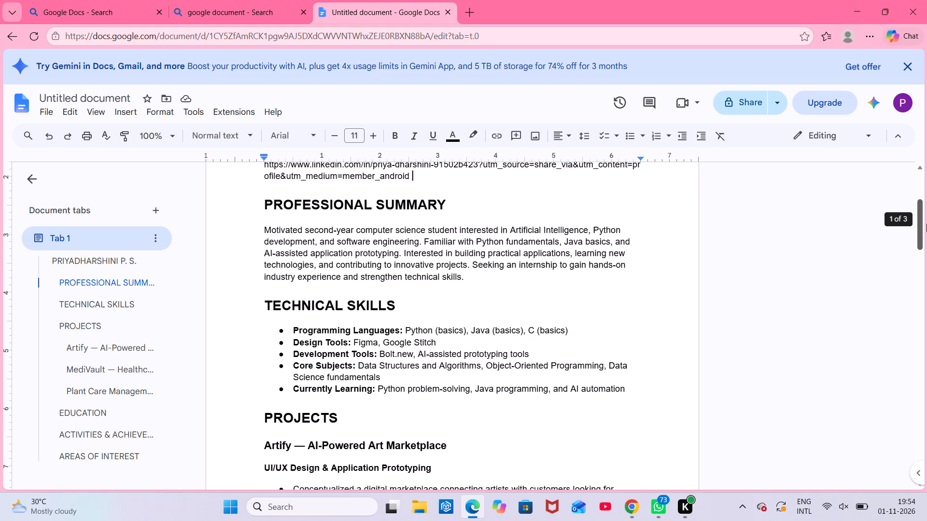
key("Down")
key("Down")
left_click_drag(926, 229, 926, 245)
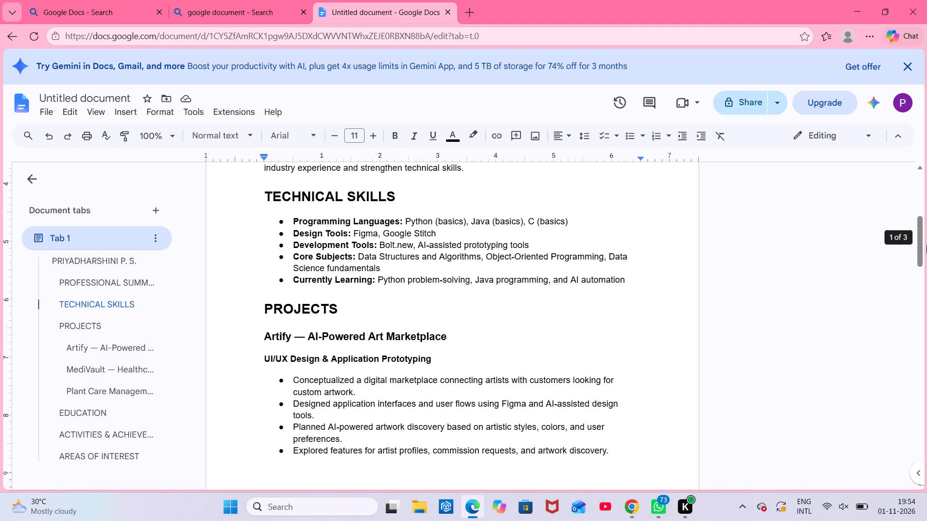
left_click(630, 502)
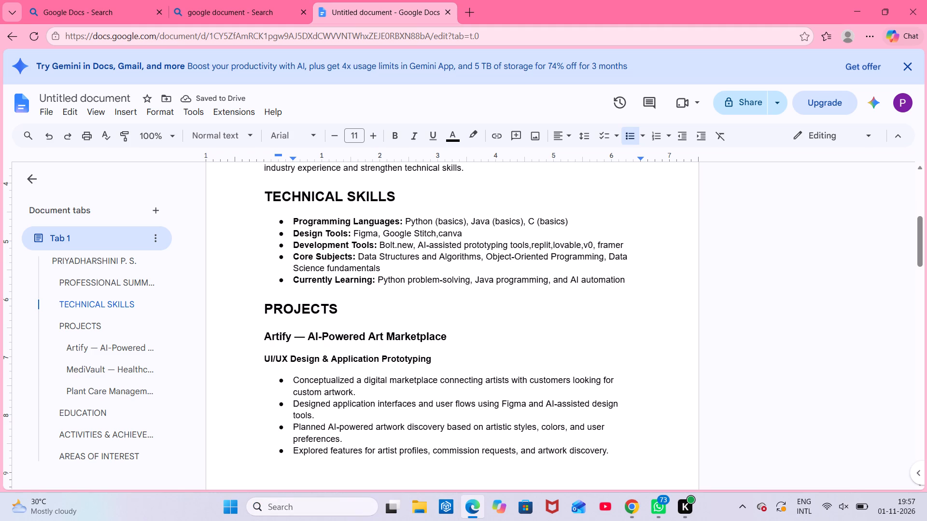
Append "Python" and "Machine learning and artificial intelligence" to the end of the Core Subjects bullet under Technical Skills.
left_click(389, 264)
key("comma")
key("shift+p")
key("y")
type("thon")
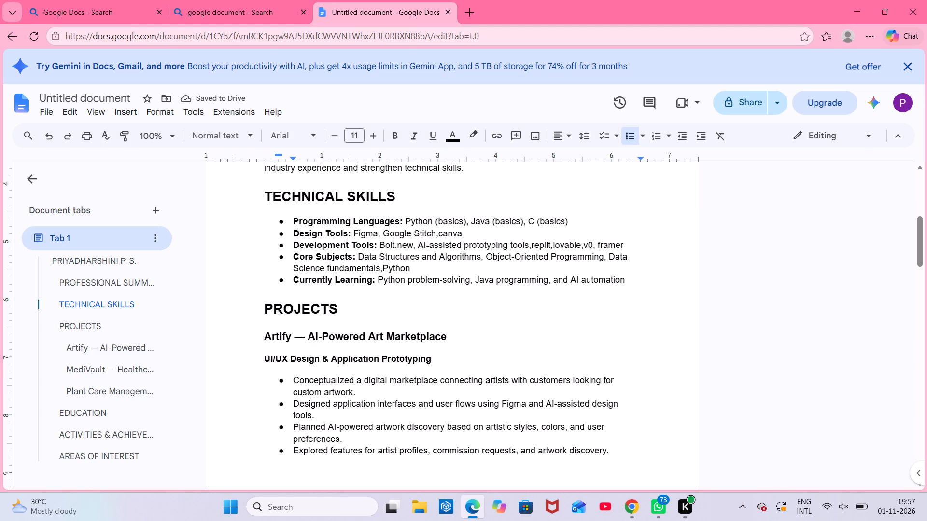
key("comma")
key("shift+m")
type("achine learning")
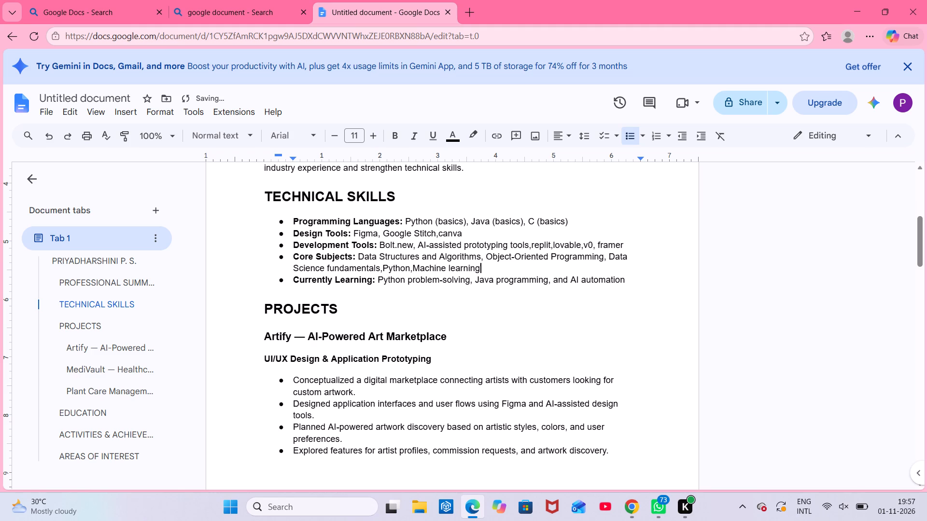
key("space")
type("and artifiv")
key("BackSpace")
type("cia")
type("l intelligence")
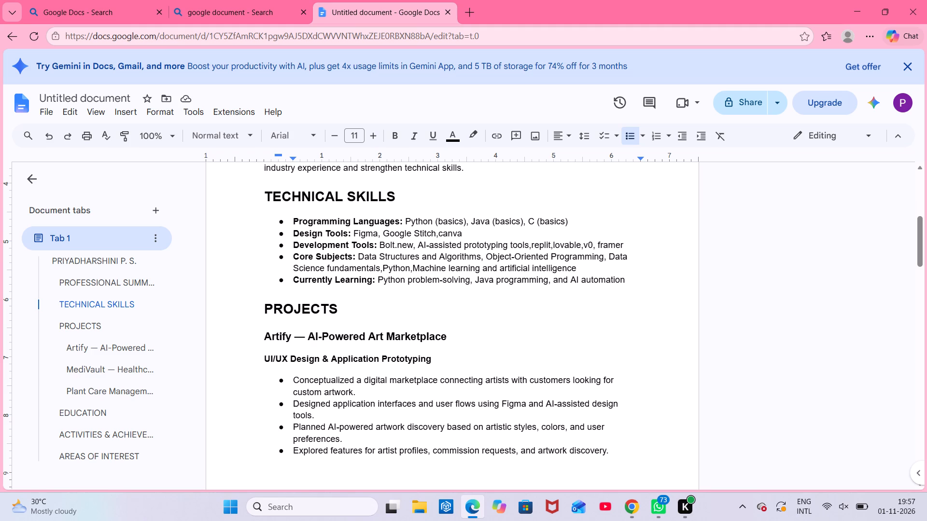
Add "n8n" after AI automation in the Currently Learning bullet under Technical Skills.
left_click(630, 283)
key("comma")
type("n8n")
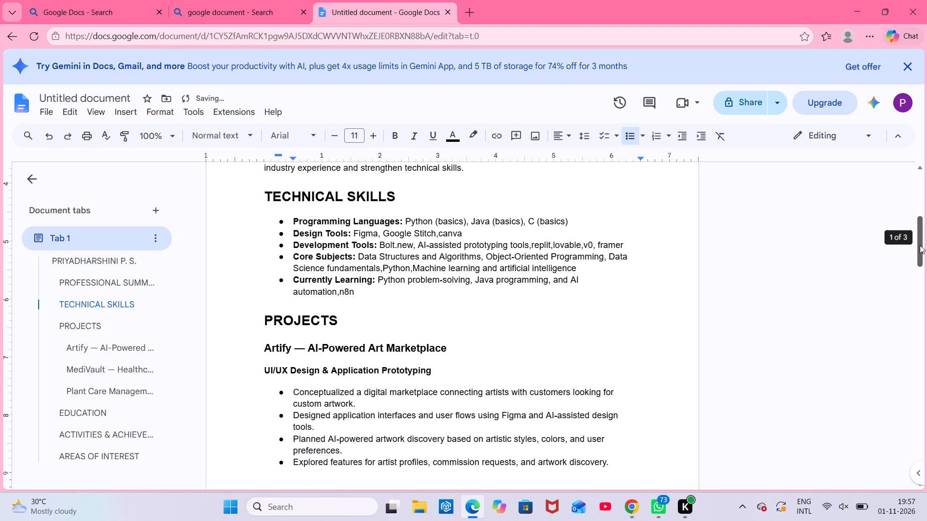
Go to the Education section and try to select the "[Your Degree and Branch]" placeholder text.
left_click_drag(920, 245, 923, 264)
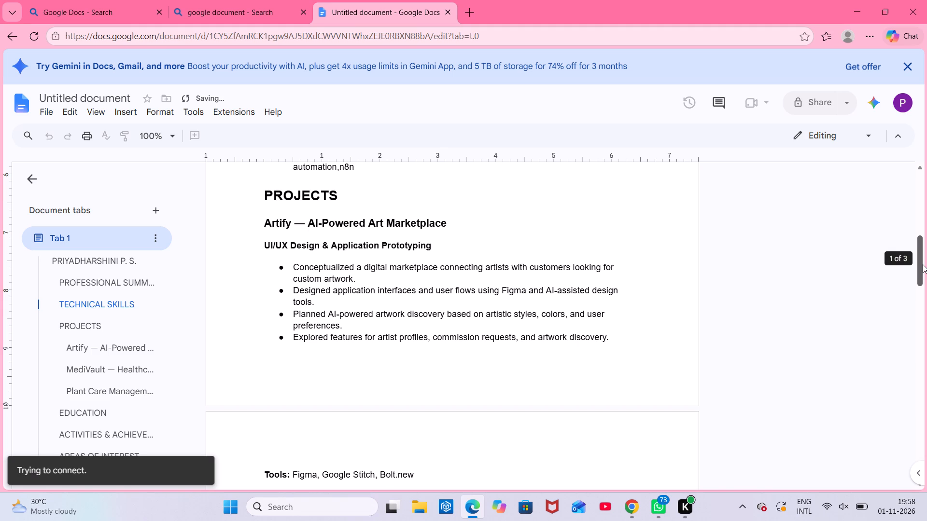
left_click_drag(920, 259, 926, 301)
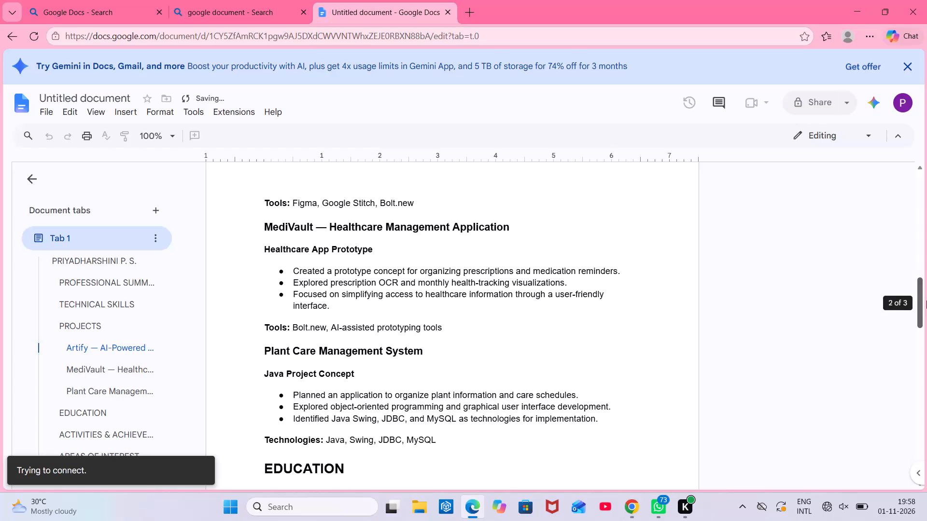
left_click_drag(921, 302, 926, 328)
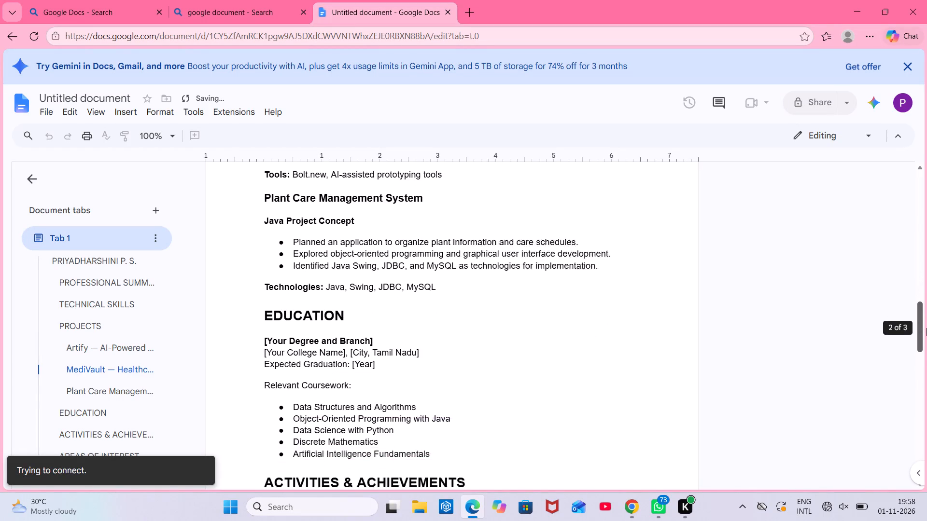
left_click_drag(926, 328, 926, 332)
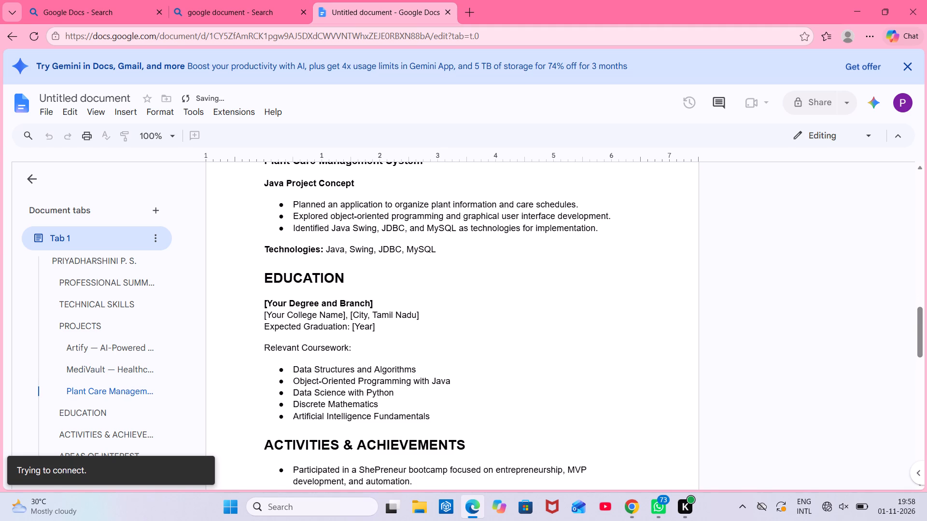
left_click(389, 300)
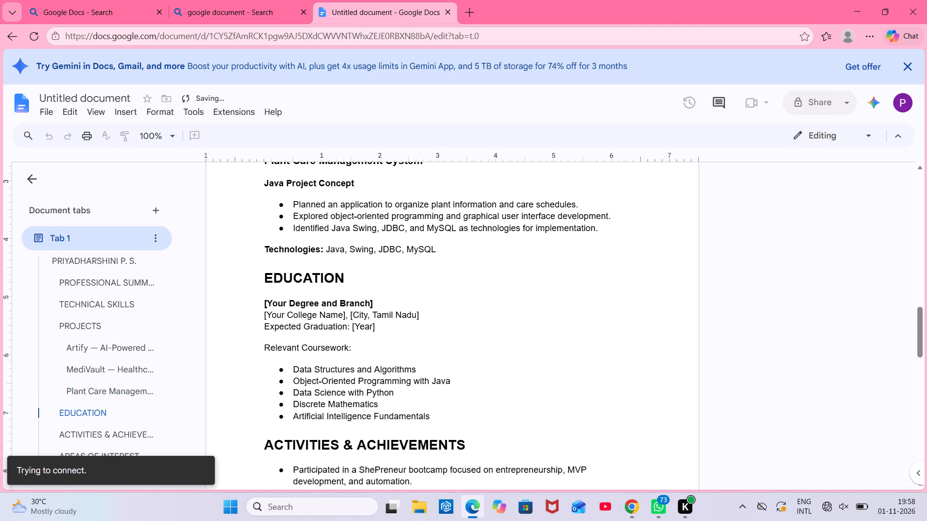
left_click(369, 303)
left_click_drag(369, 303, 369, 294)
triple_click(461, 276)
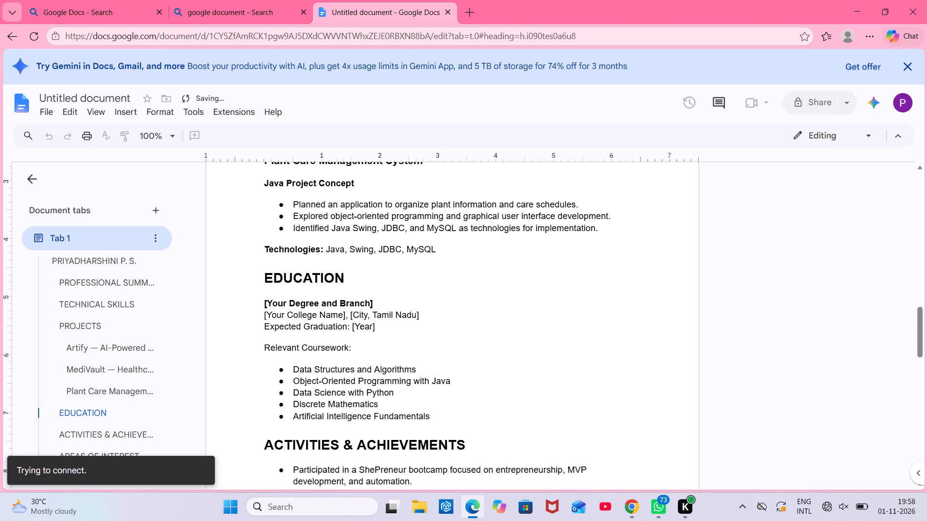
left_click(461, 276)
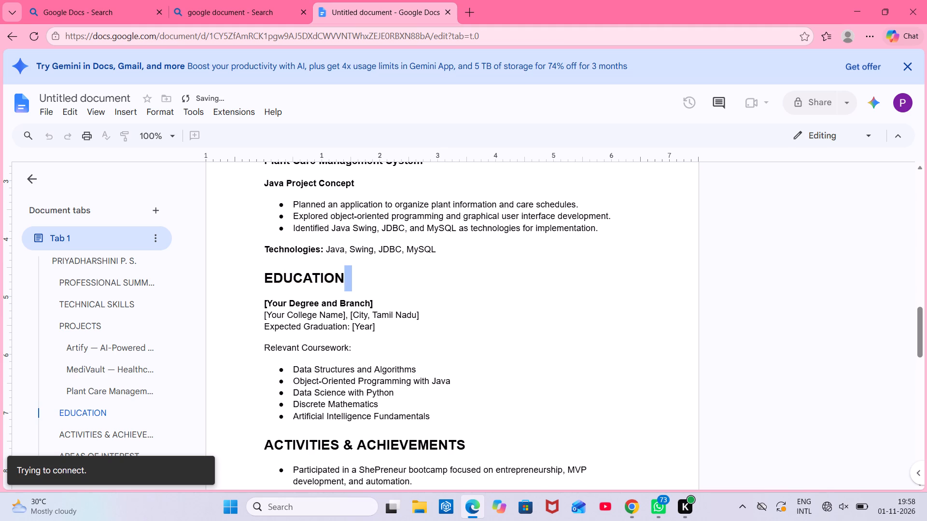
left_click(366, 302)
left_click(366, 302)
left_click_drag(366, 302, 366, 297)
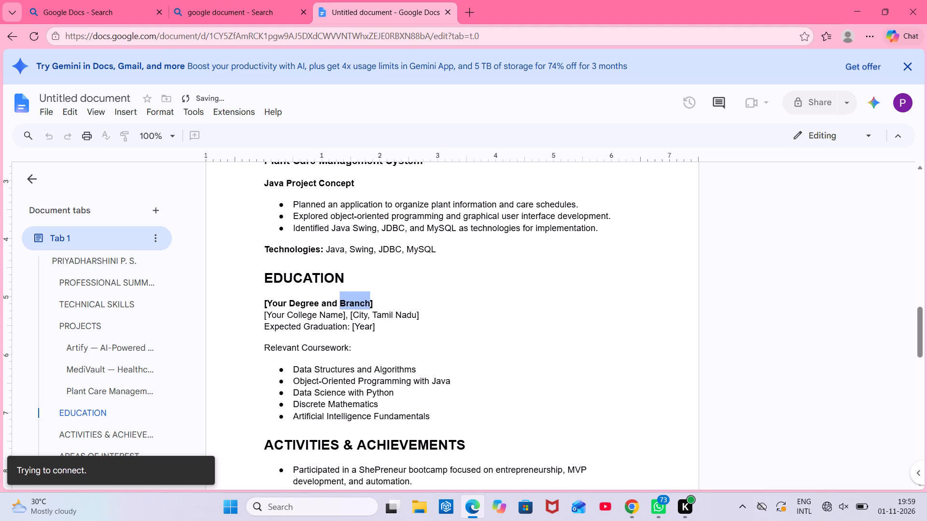
left_click_drag(366, 297, 354, 303)
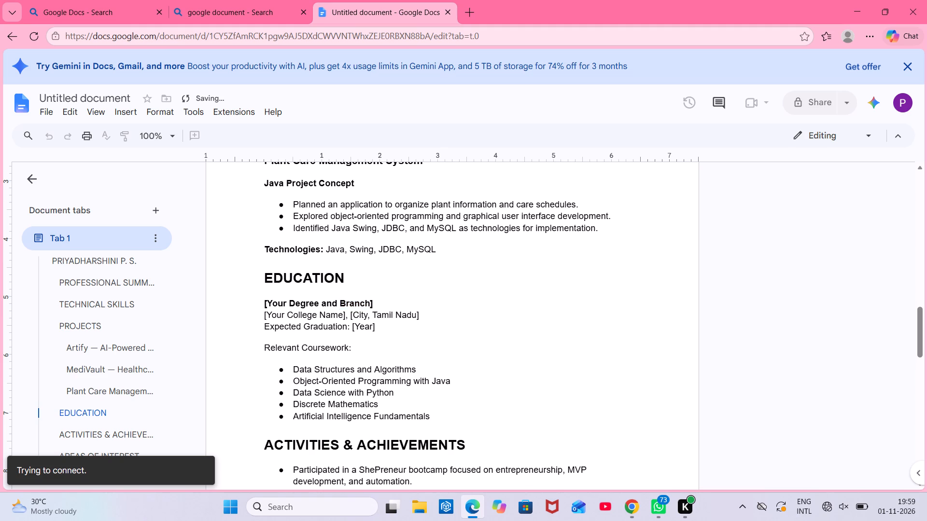
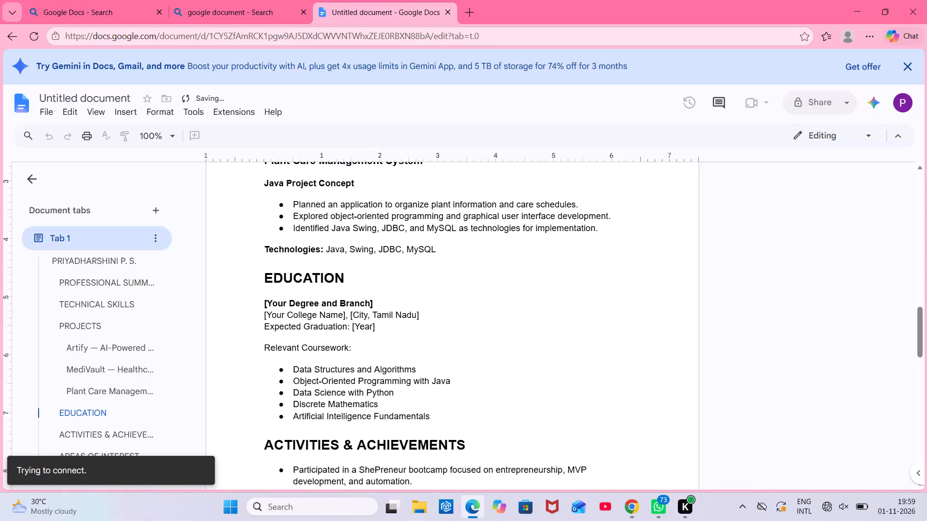
Reconnect the computer to the "vivo T4x 5G" Wi-Fi network.
left_click(828, 508)
left_click(766, 282)
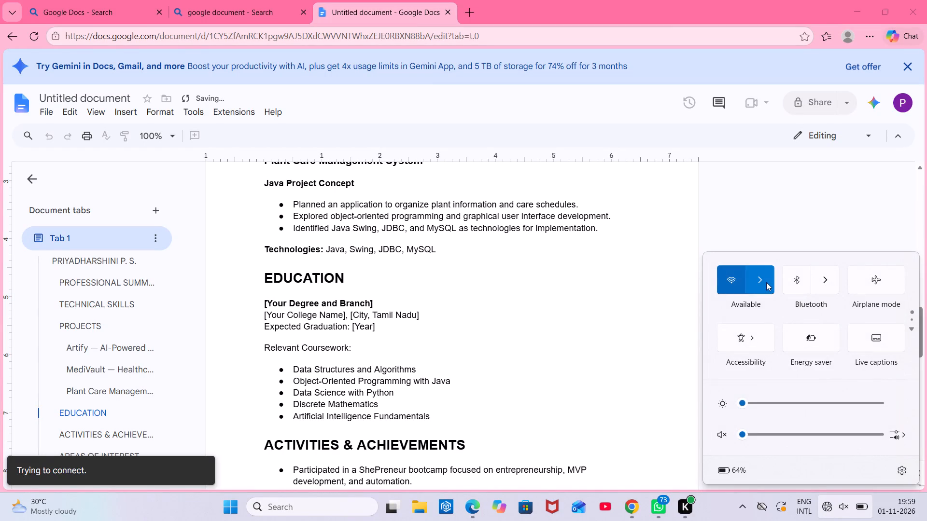
left_click(776, 286)
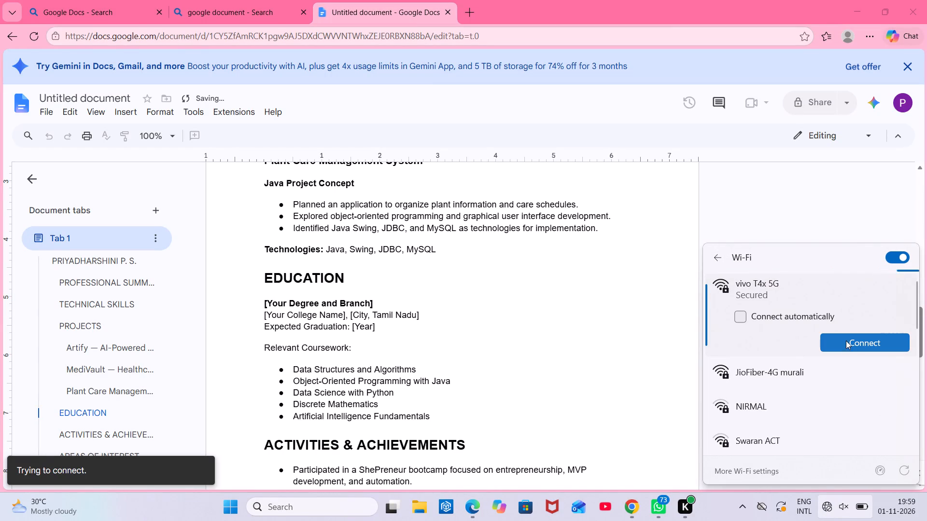
left_click(846, 341)
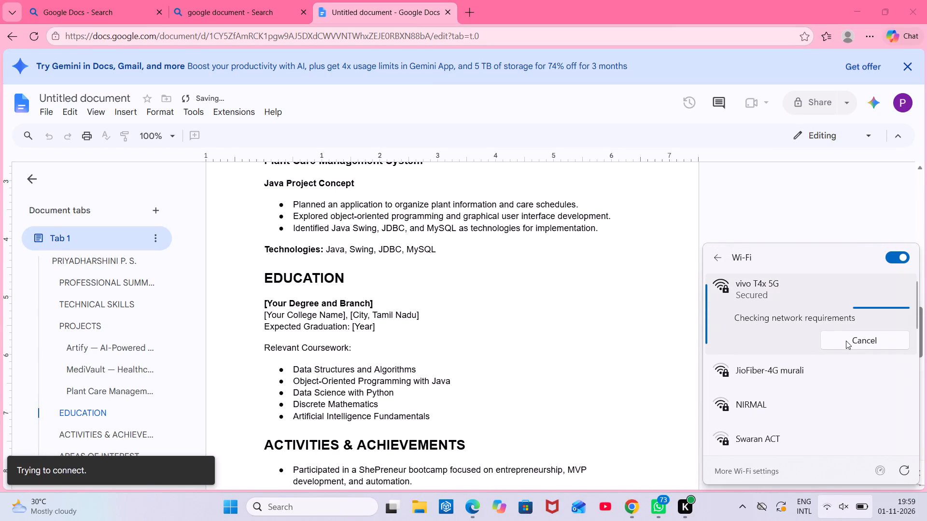
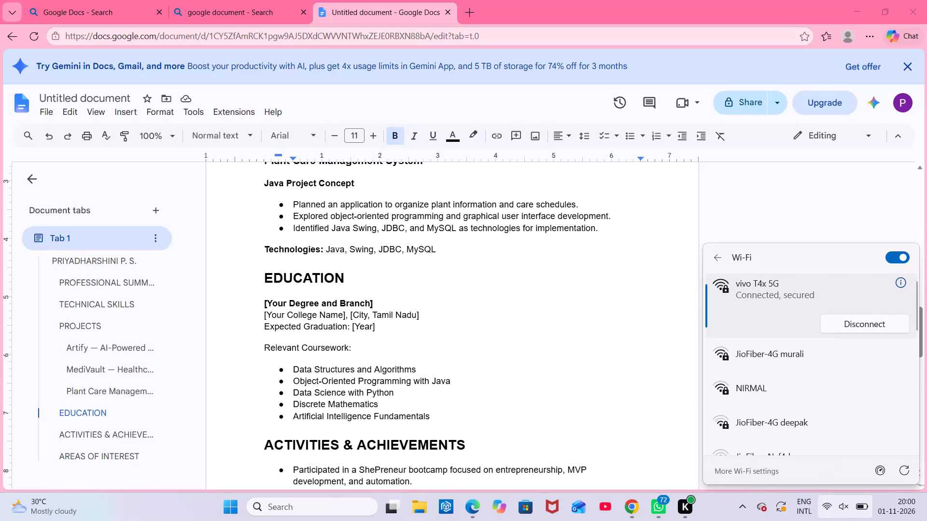
Replace the "[Your Degree and Branch]" placeholder in the Education section with "B.E".
left_click(371, 302)
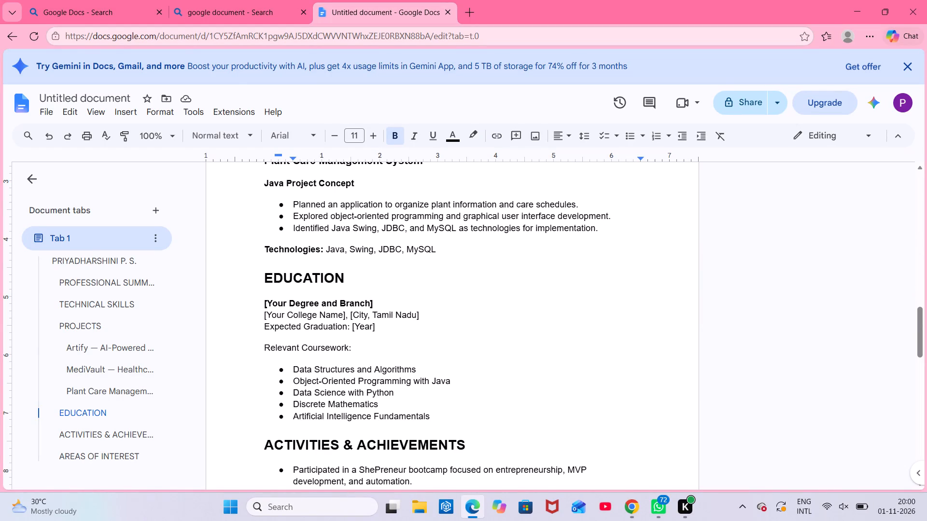
key("BackSpace")
key("BackSpace")
key("BackSpace")
key("BackSpace")
key("BackSpace")
key("BackSpace")
key("BackSpace")
key("BackSpace")
key("BackSpace")
key("BackSpace")
key("BackSpace")
key("BackSpace")
key("BackSpace")
key("BackSpace")
key("BackSpace")
key("BackSpace")
key("BackSpace")
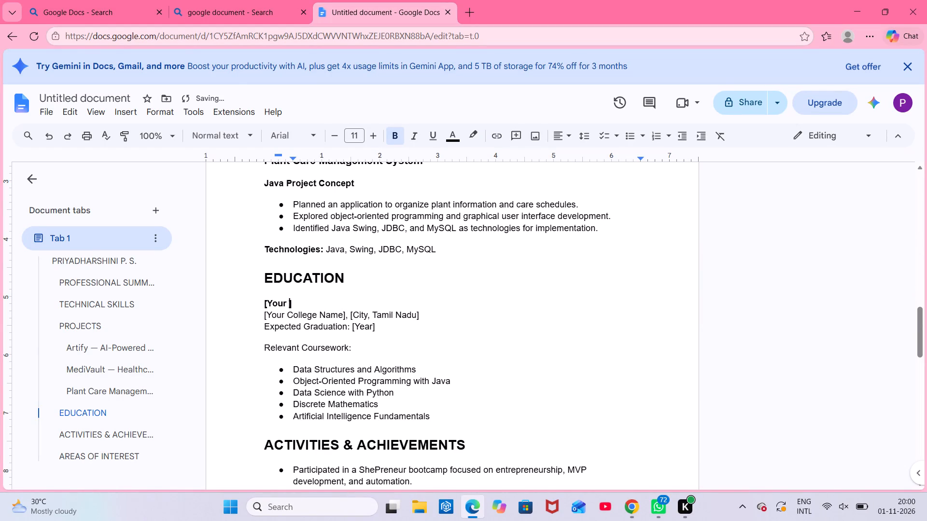
key("BackSpace")
key("BackSpace")
key("BackSpace")
key("BackSpace")
key("BackSpace")
key("BackSpace")
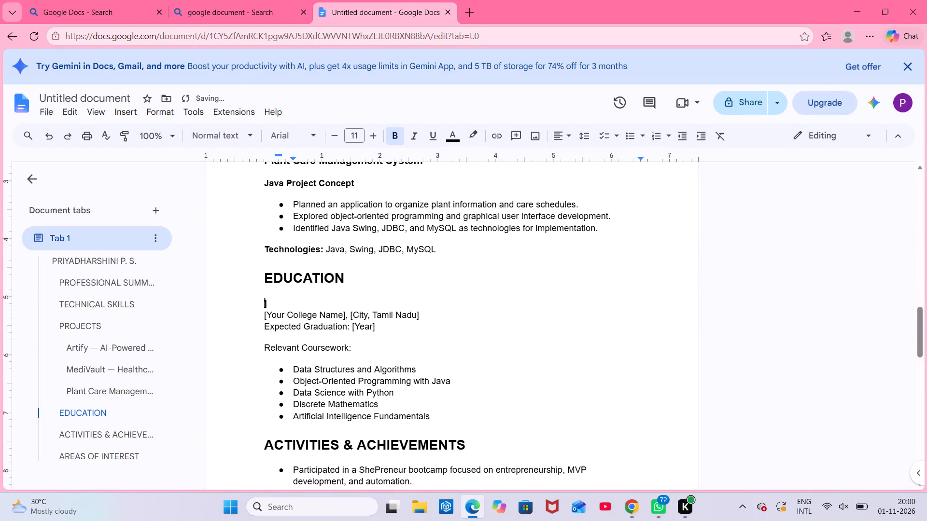
left_click(379, 293)
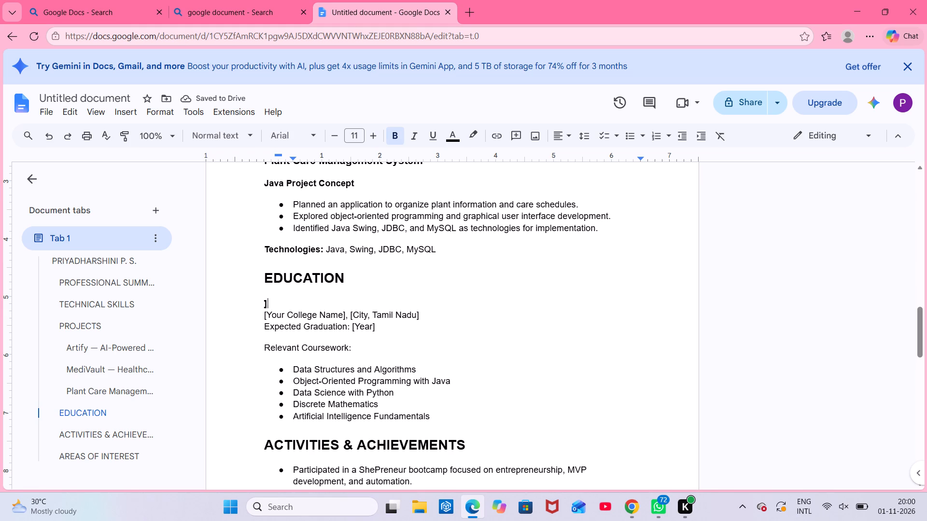
key("BackSpace")
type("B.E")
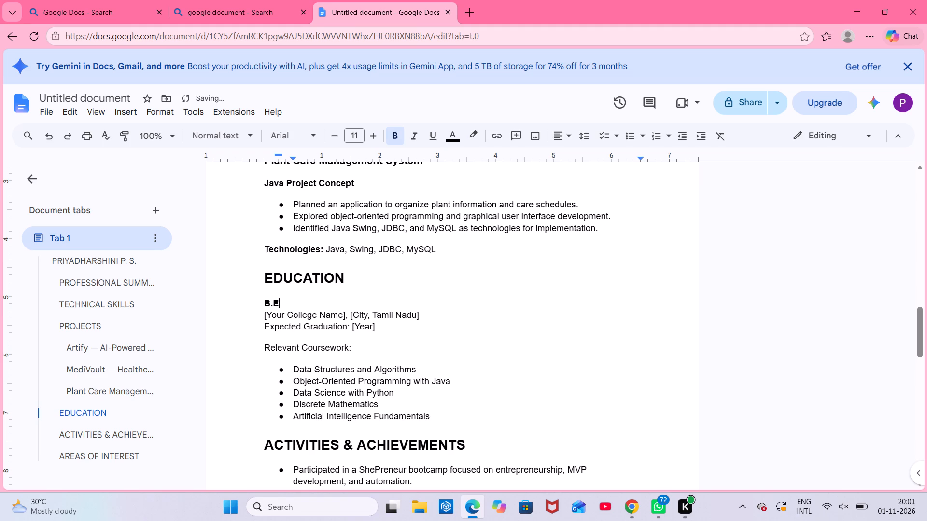
Complete the degree line under Education so it reads "B.E. Computer science".
type(".")
key("space")
type("om")
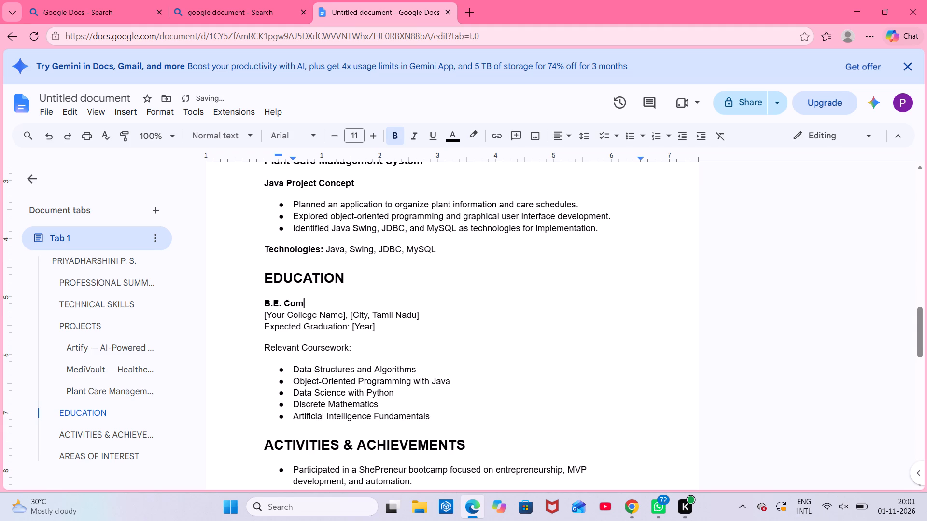
type("puteer")
key("BackSpace")
key("BackSpace")
type("r scieen")
key("BackSpace")
key("BackSpace")
type("nce")
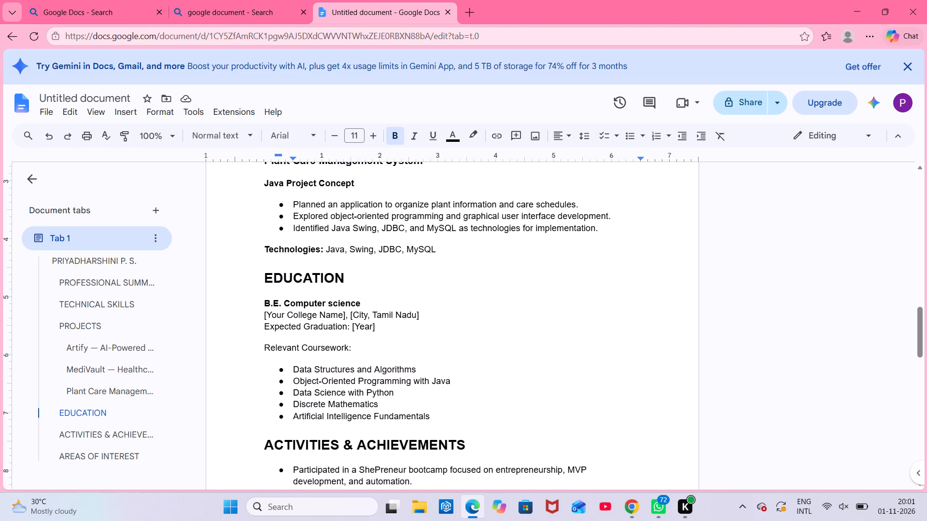
Place the text cursor at the end of the "[Your College Name]" placeholder under Education for editing.
left_click(341, 312)
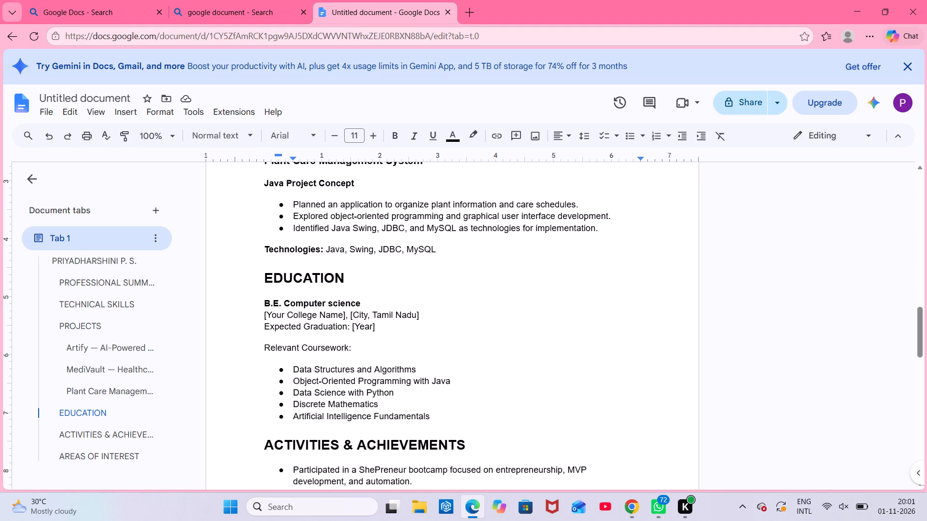
left_click(341, 314)
left_click(343, 316)
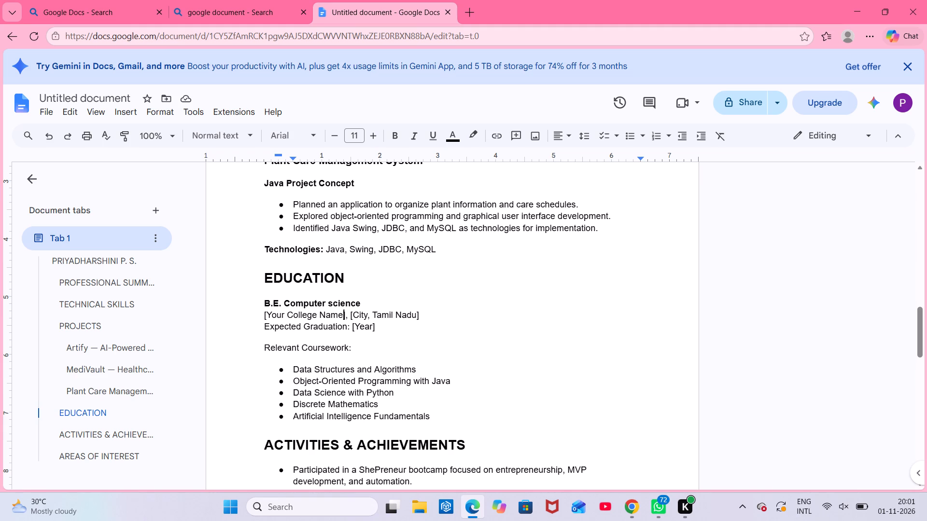
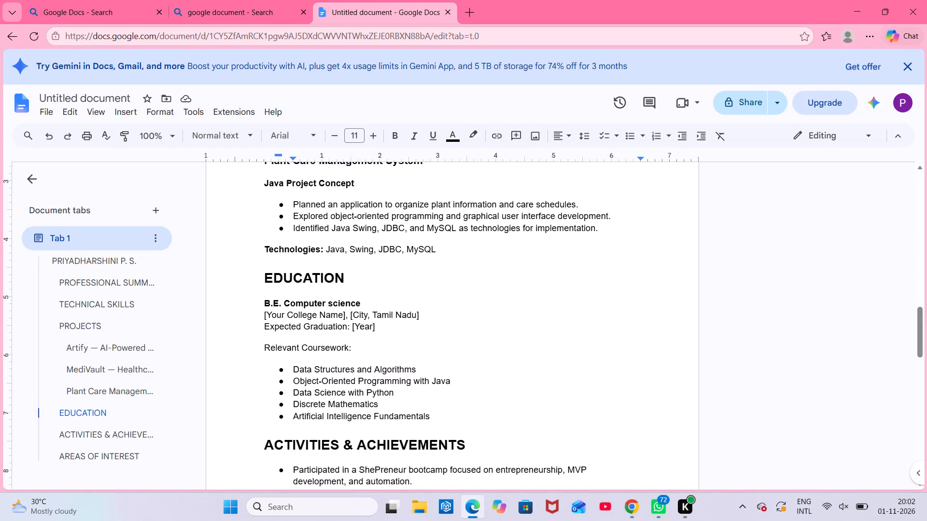
Replace the "[Your College Name]" placeholder under Education with "Prathyusha Engineering College".
left_click(345, 315)
key("BackSpace")
key("BackSpace")
key("BackSpace")
key("BackSpace")
key("BackSpace")
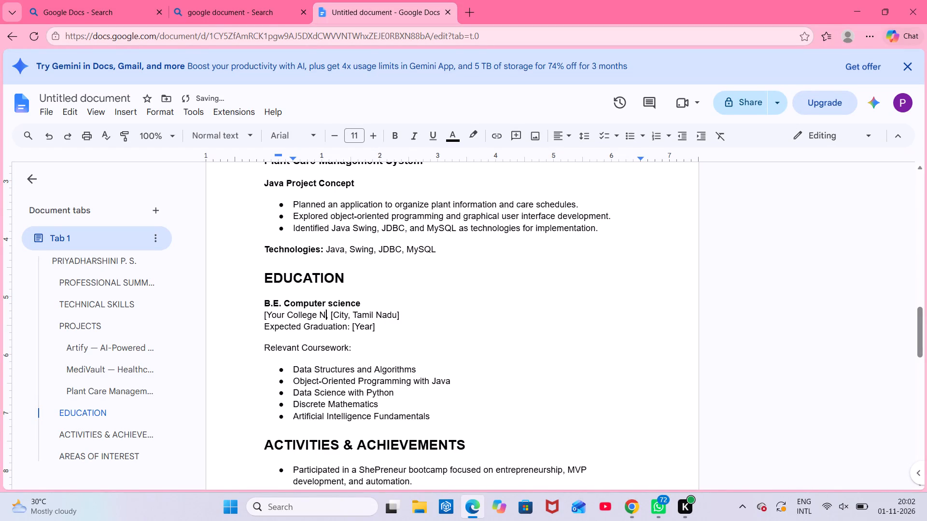
key("BackSpace")
key("BackSpace")
key("BackSpace")
key("BackSpace")
key("BackSpace")
key("BackSpace")
key("BackSpace")
key("BackSpace")
key("BackSpace")
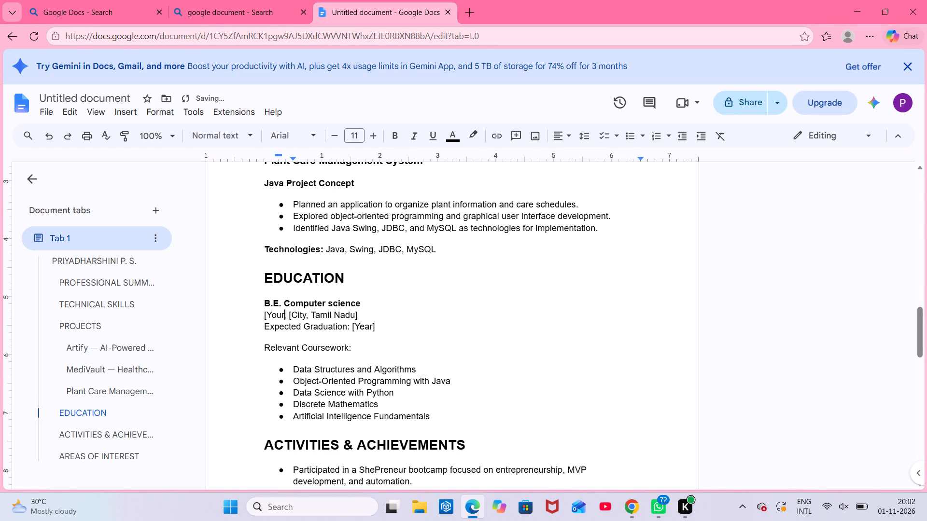
key("BackSpace")
key("BackSpace")
key("BackSpace")
key("BackSpace")
key("BackSpace")
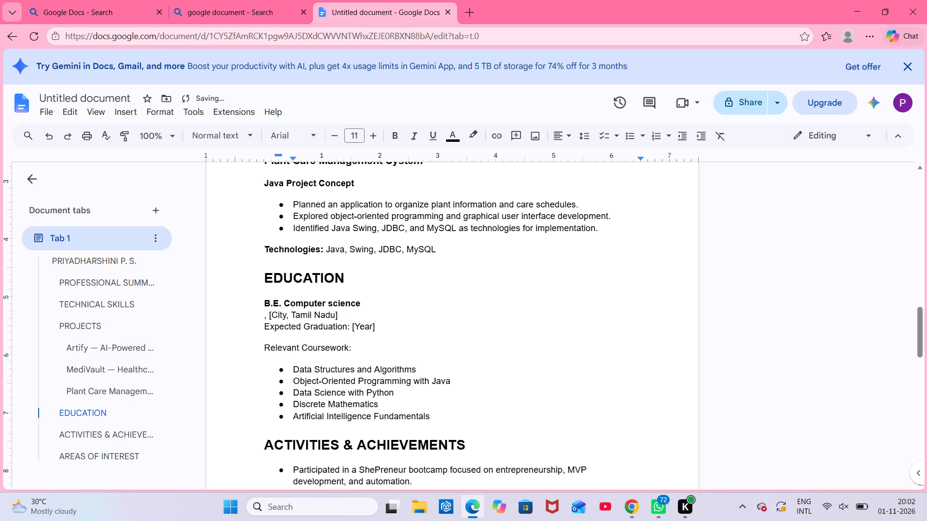
key("p")
key("r")
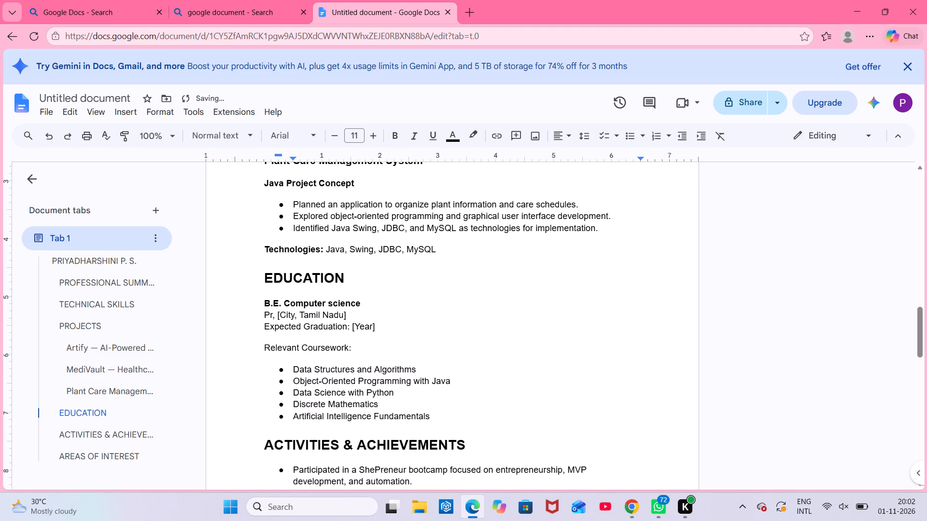
type("athyusha")
key("space")
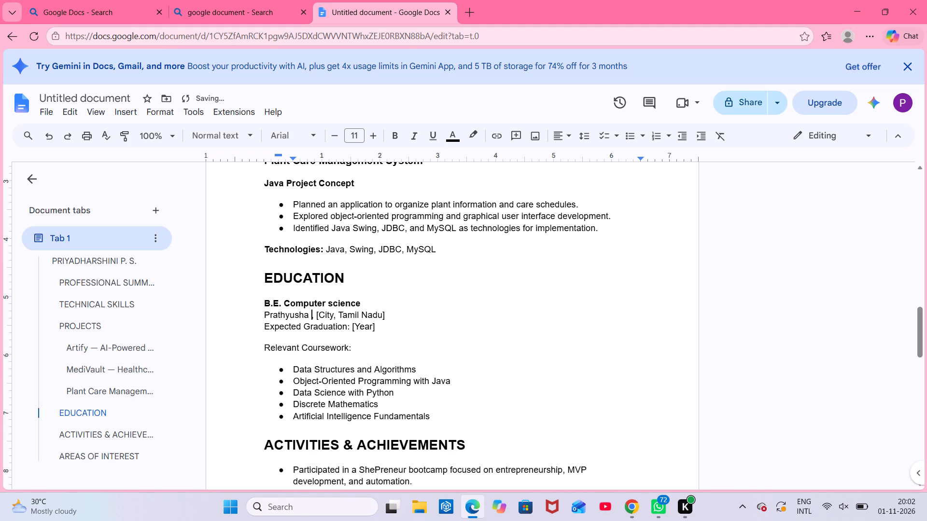
key("e")
type("ngineering")
key("space")
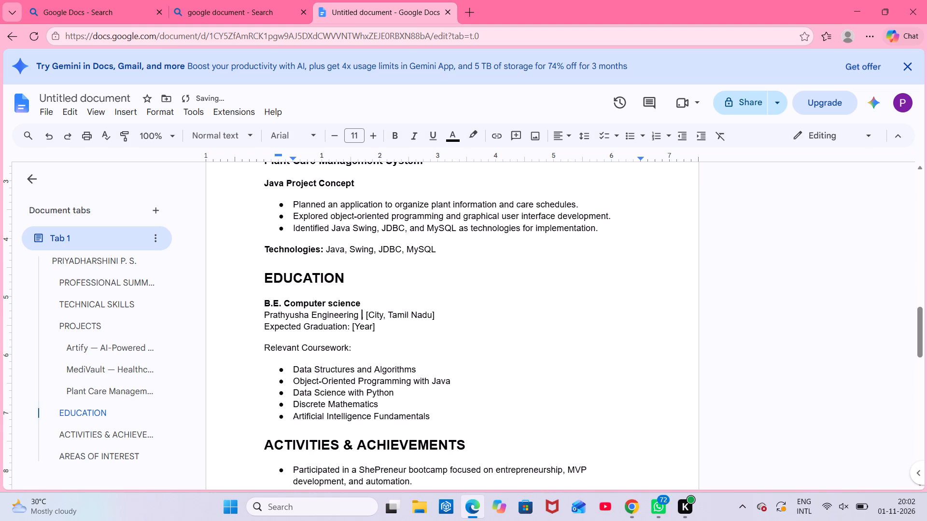
key("c")
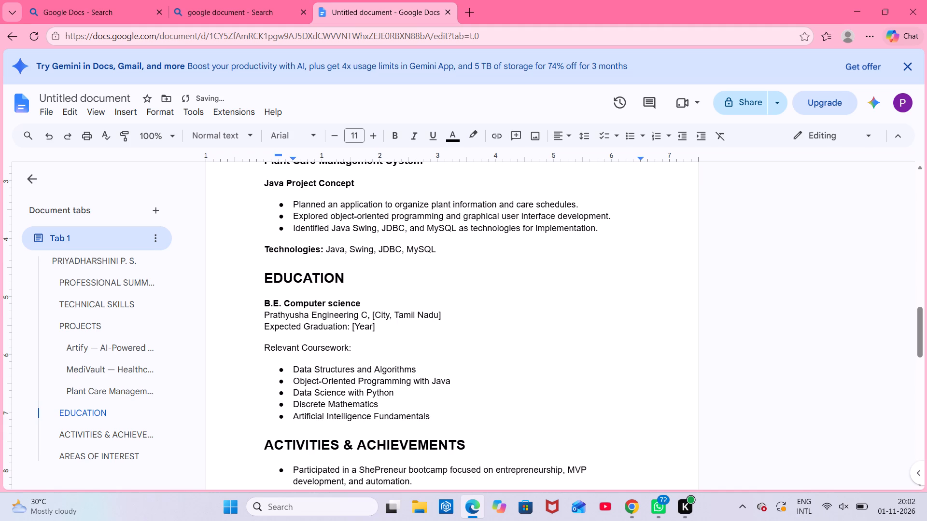
type("ollege")
key("space")
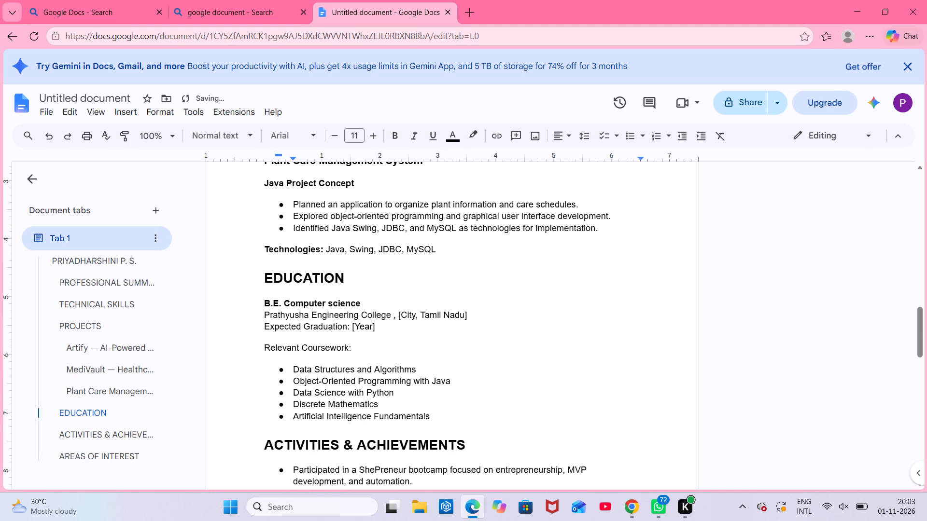
Replace "City" in the college location under Education with "Tiruvallur", keeping the brackets and "Tamil Nadu".
left_click(417, 312)
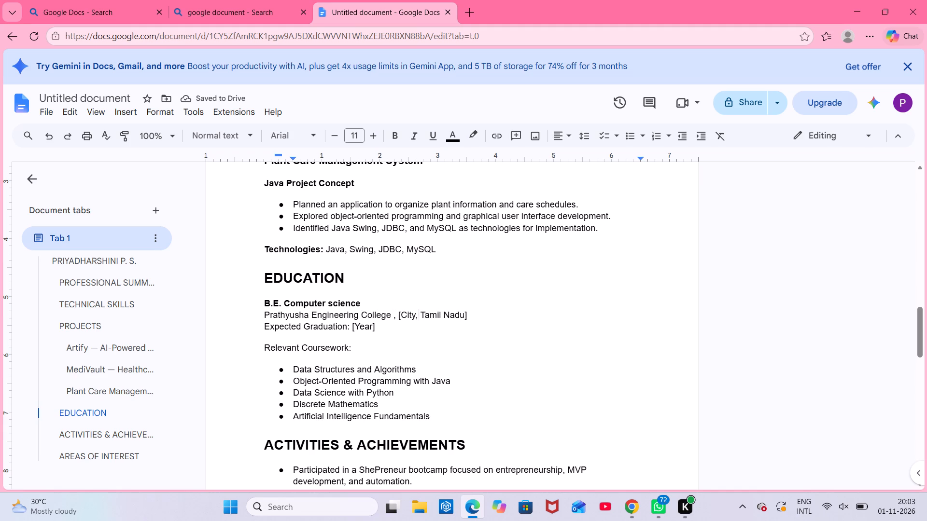
left_click(416, 316)
left_click(416, 316)
key("BackSpace")
key("BackSpace")
key("BackSpace")
key("BackSpace")
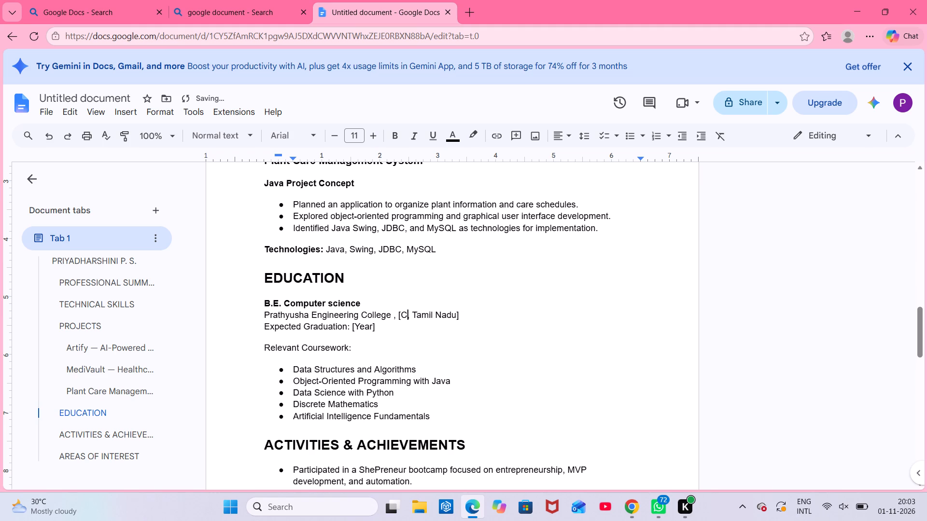
key("t")
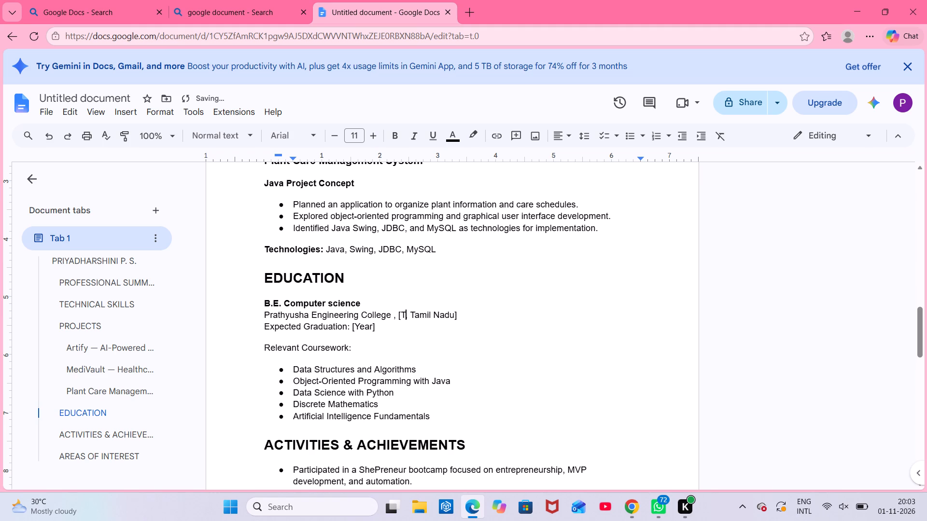
type("iruvalli")
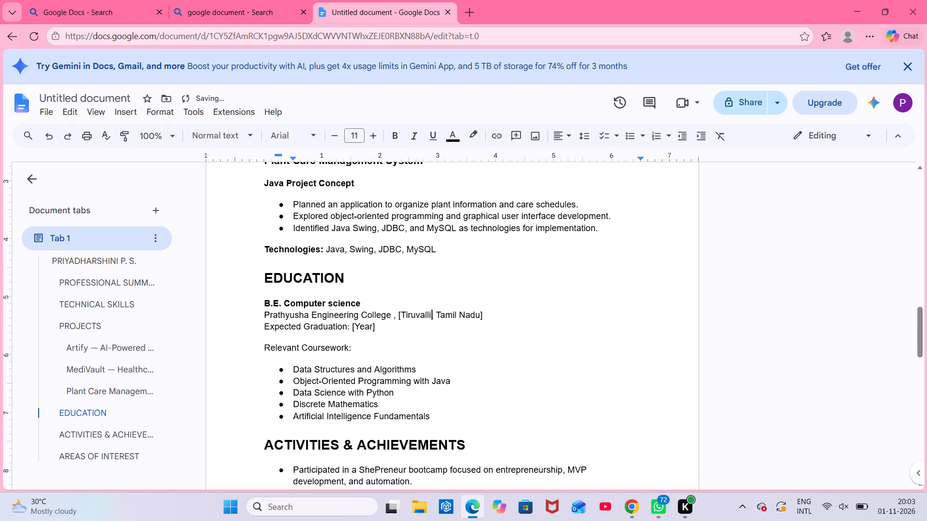
key("BackSpace")
type("ue")
key("BackSpace")
key("r")
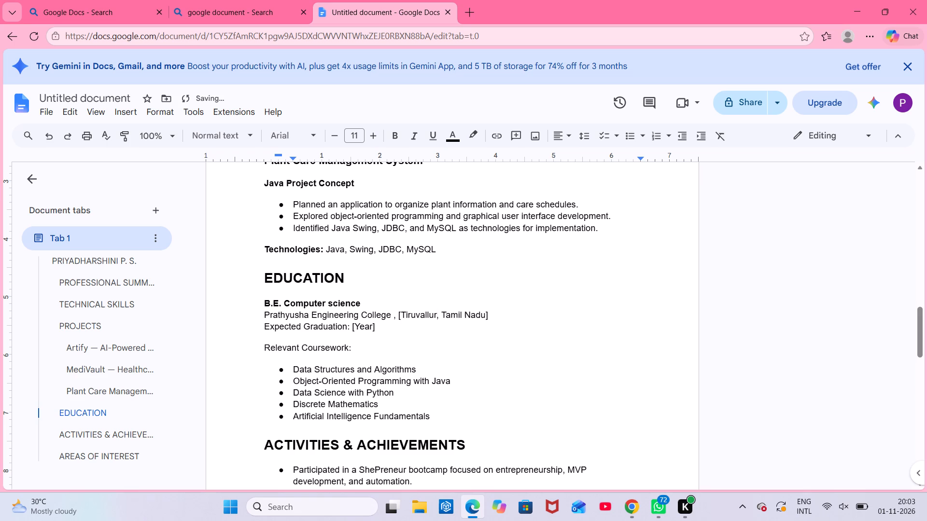
Replace "Year" in the Expected Graduation line with 2029, keeping the surrounding brackets.
left_click(371, 327)
key("BackSpace")
key("BackSpace")
key("BackSpace")
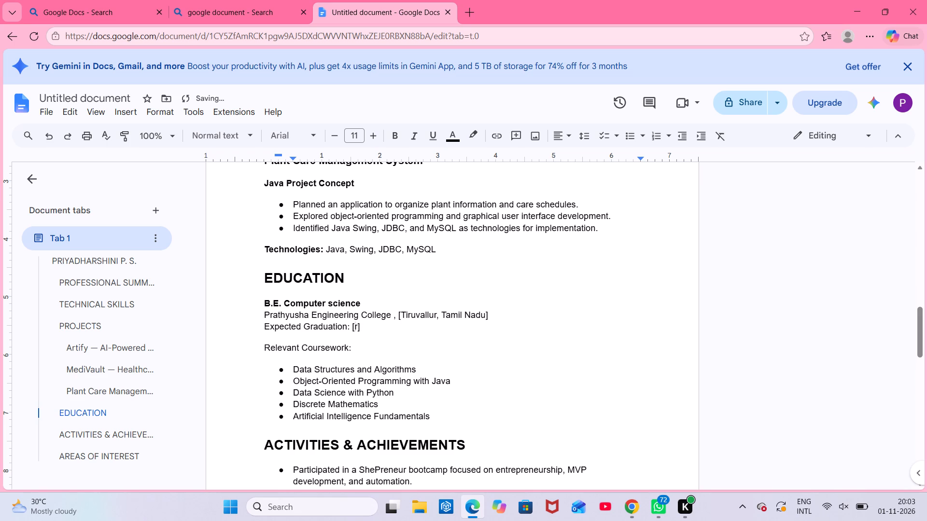
type("20")
key("2")
key("9")
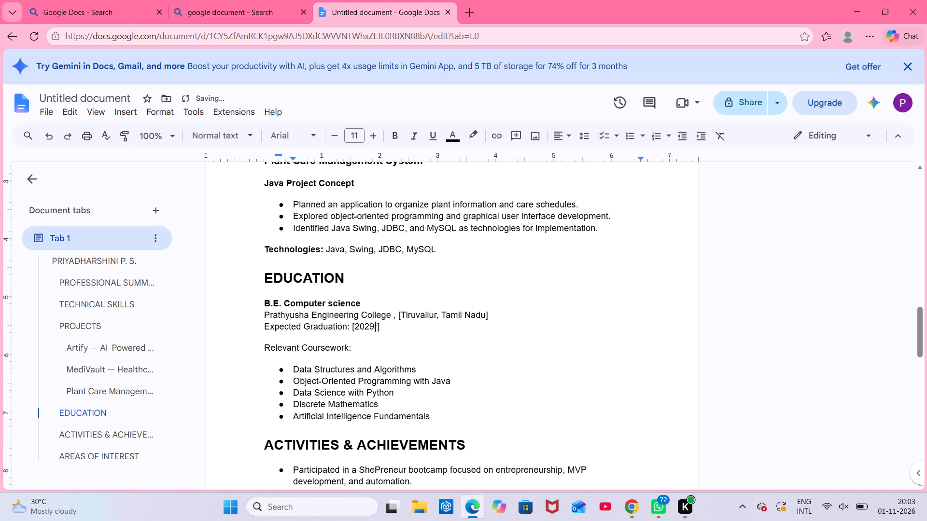
left_click(375, 324)
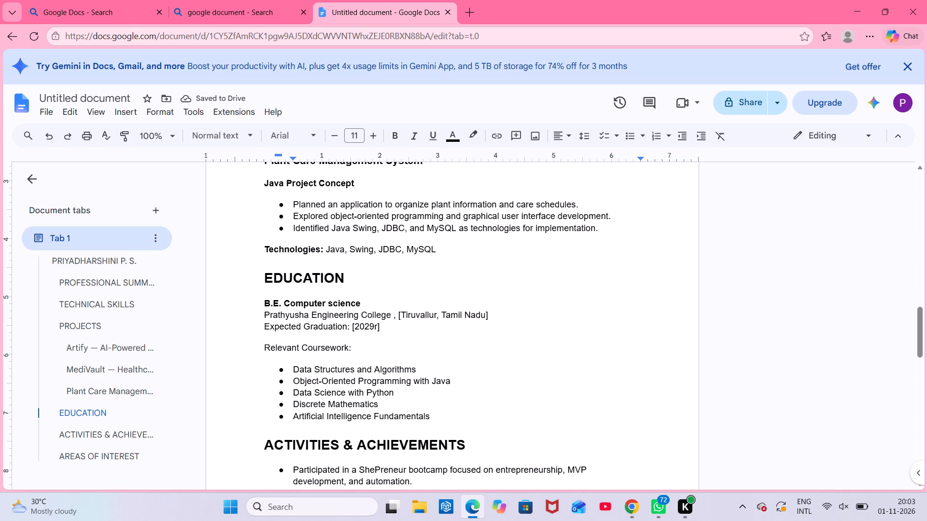
left_click(377, 326)
key("BackSpace")
Replace the "Discrete Mathematics" bullet under Relevant Coursework with "Python Programming".
left_click(380, 405)
key("BackSpace")
key("BackSpace")
key("BackSpace")
key("BackSpace")
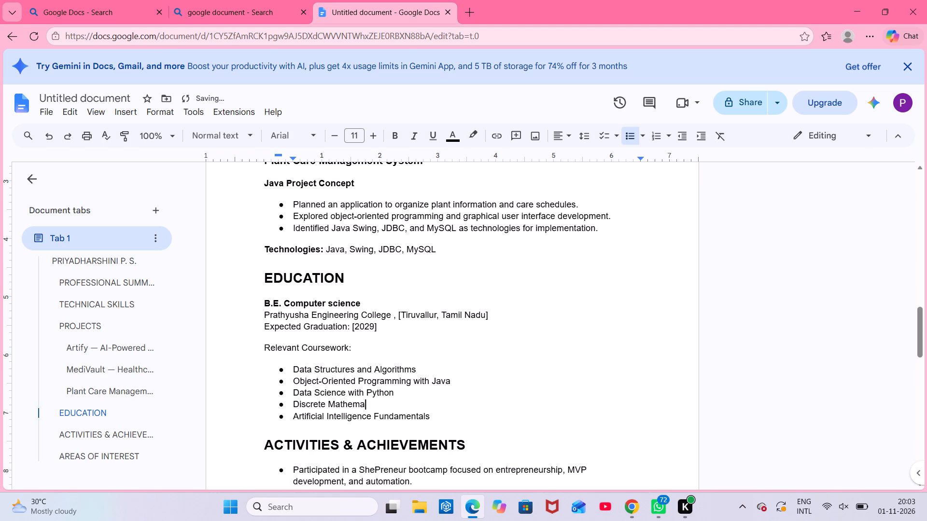
key("BackSpace")
key("BackSpace")
key("BackSpace")
key("BackSpace")
key("BackSpace")
key("BackSpace")
key("BackSpace")
key("BackSpace")
key("BackSpace")
key("BackSpace")
key("BackSpace")
key("BackSpace")
key("BackSpace")
key("BackSpace")
key("BackSpace")
key("BackSpace")
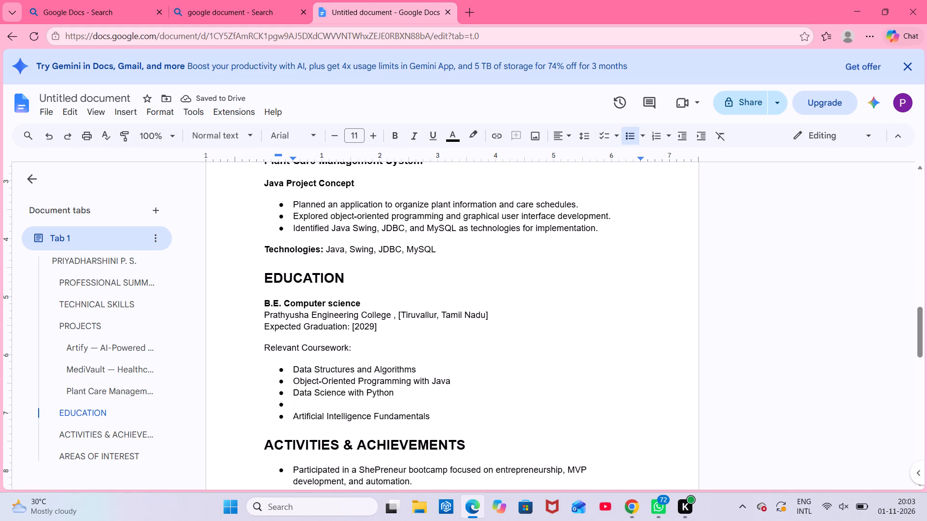
key("p")
type("ython")
key("space")
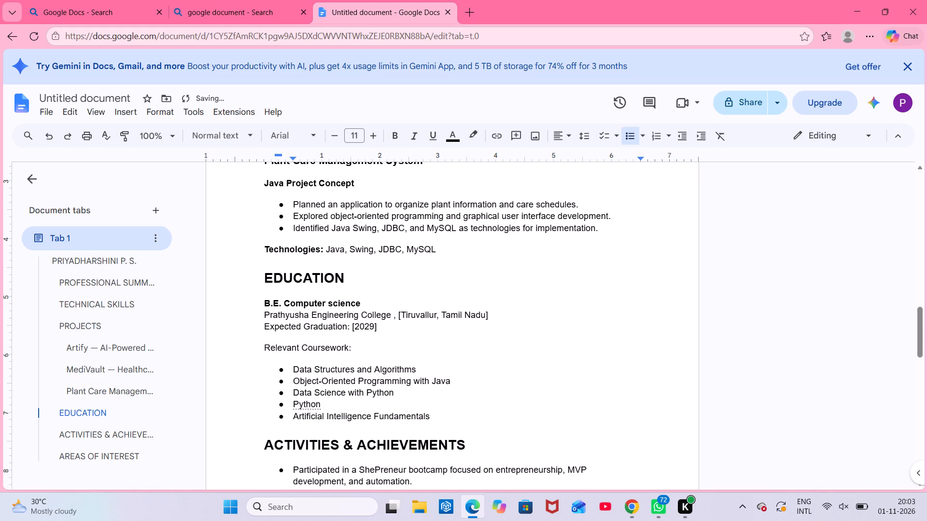
type("rogra")
type("mming")
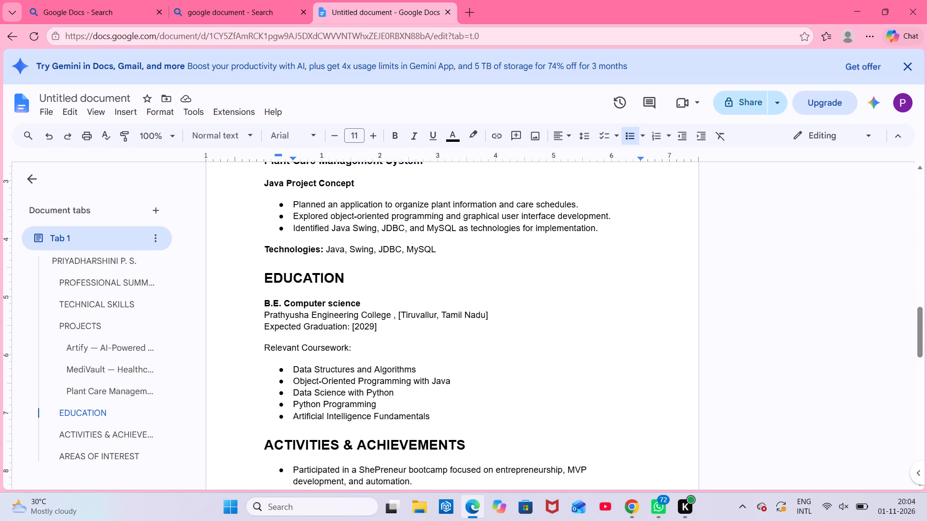
Add a coursework bullet reading "Fundamentals of C" below "Python Programming".
key("Return")
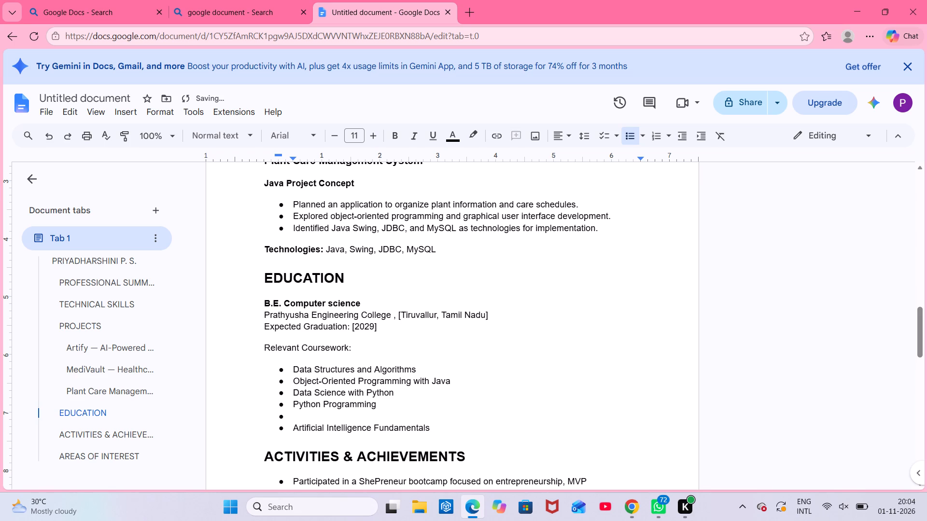
type("un")
type("damentals og")
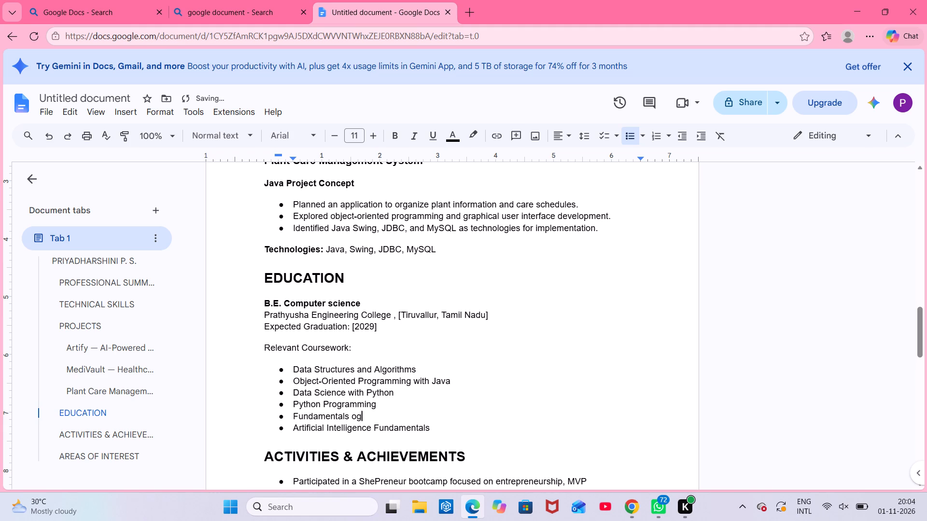
key("BackSpace")
type("f")
key("space")
key("c")
Add a coursework bullet reading "Prompt engineering" below "Fundamentals of C".
key("Return")
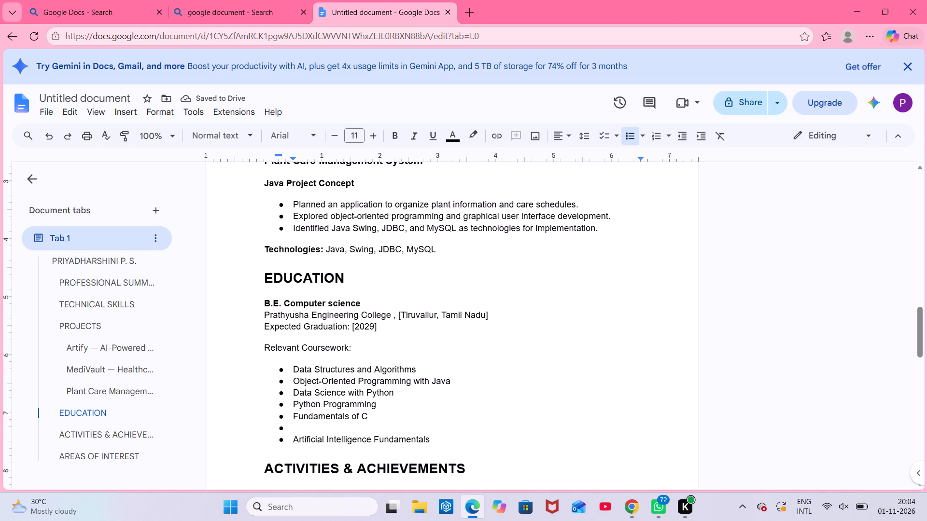
key("p")
type("rompting")
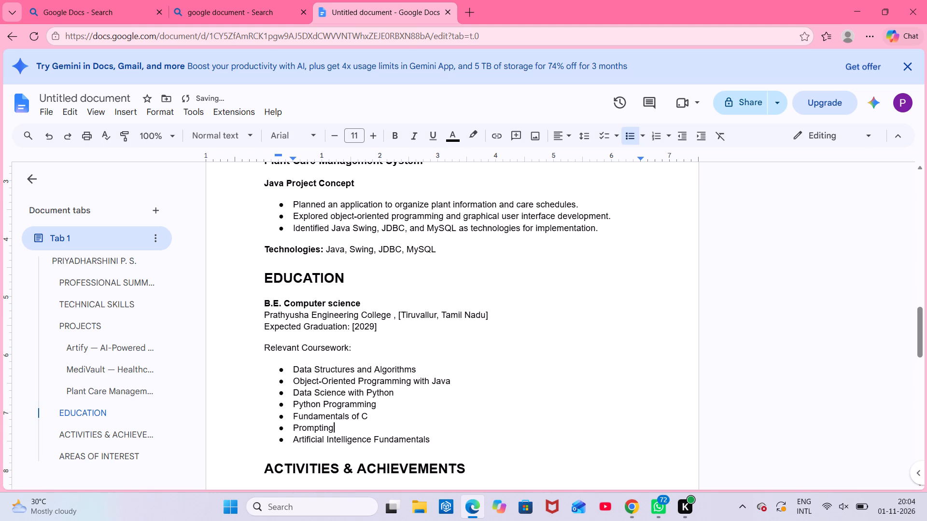
key("BackSpace")
key("BackSpace")
key("BackSpace")
key("space")
type("engineeri")
type("ng")
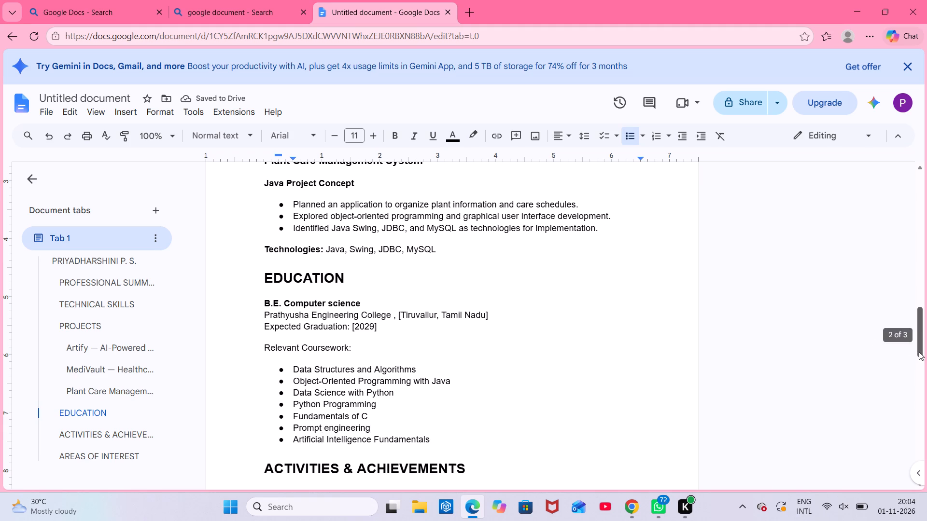
left_click_drag(918, 348, 926, 377)
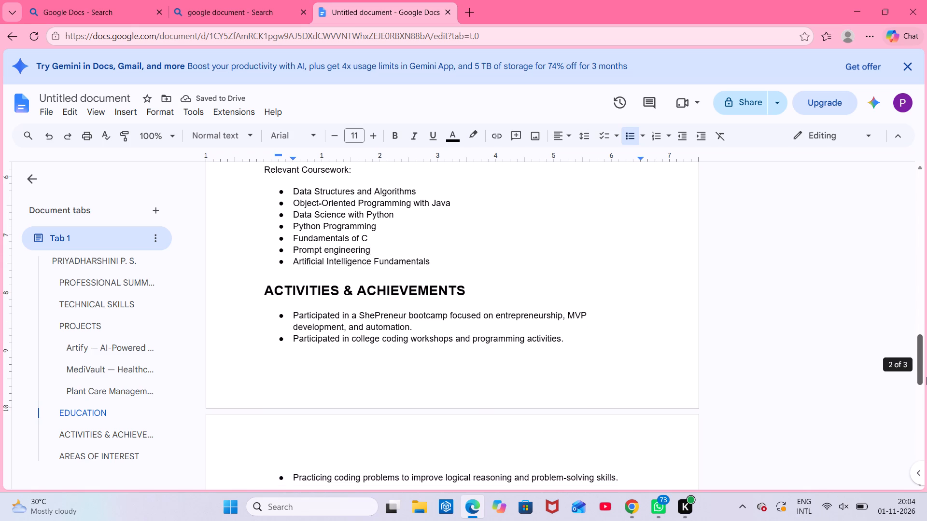
left_click_drag(926, 377, 926, 382)
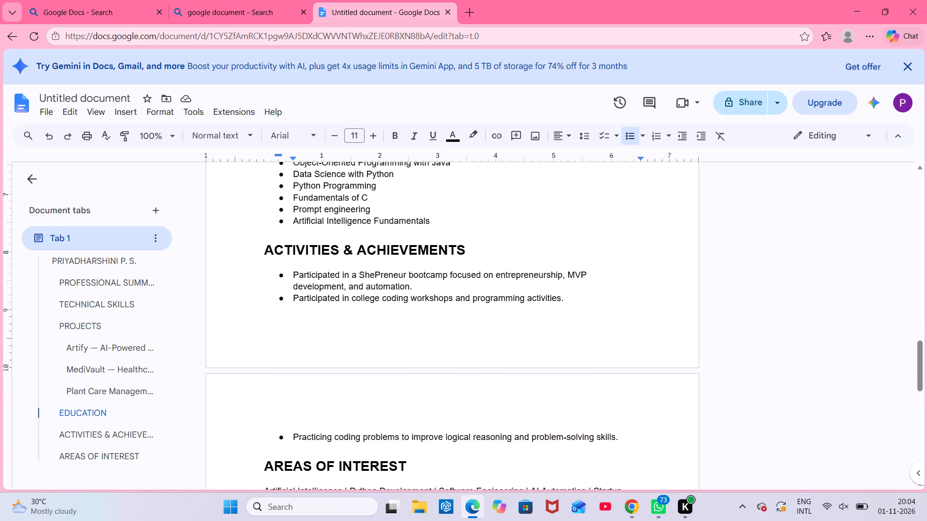
left_click(627, 519)
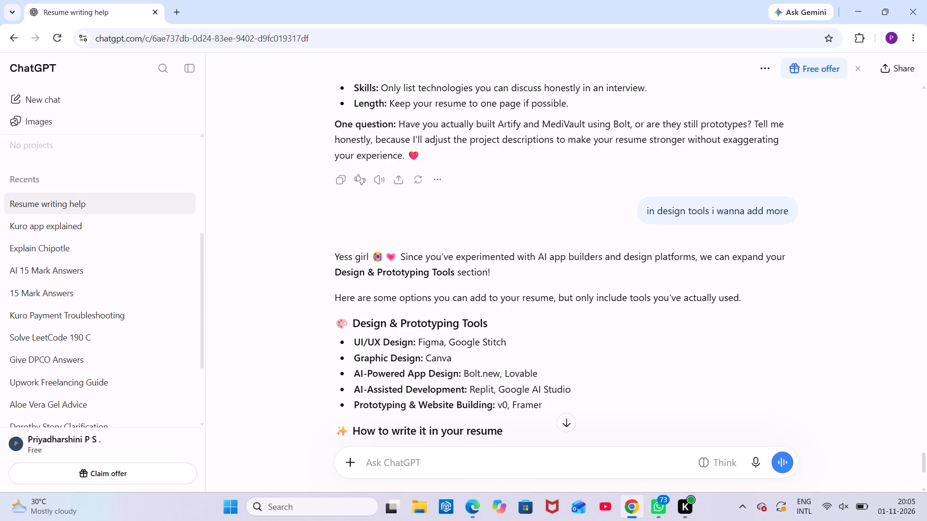
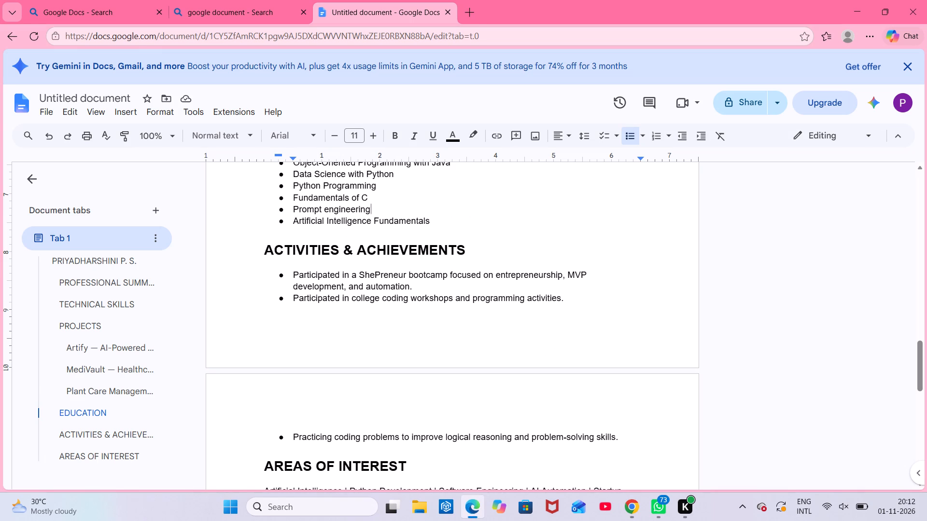
left_click(620, 438)
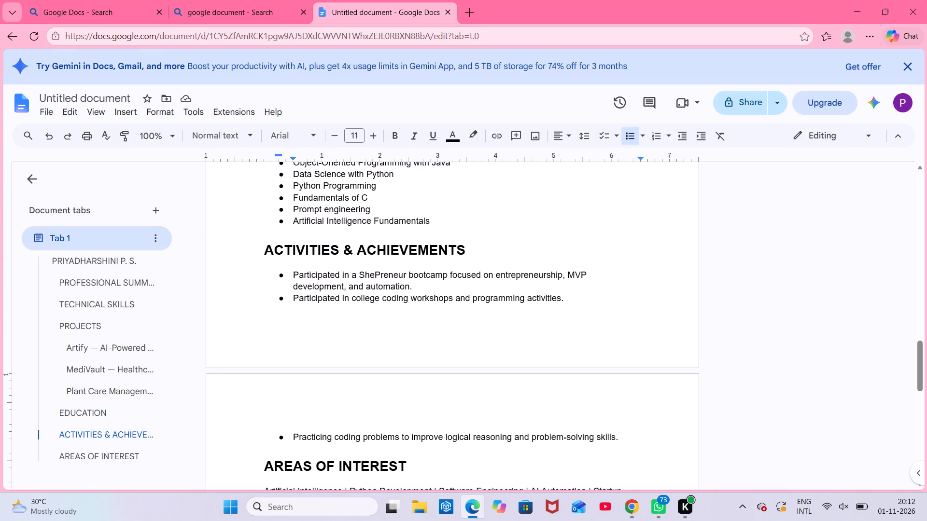
left_click(578, 299)
key("BackSpace")
key("BackSpace")
key("BackSpace")
key("BackSpace")
key("BackSpace")
key("BackSpace")
key("BackSpace")
key("BackSpace")
key("BackSpace")
key("BackSpace")
key("BackSpace")
key("BackSpace")
key("BackSpace")
key("BackSpace")
key("BackSpace")
key("BackSpace")
key("BackSpace")
key("BackSpace")
key("BackSpace")
key("BackSpace")
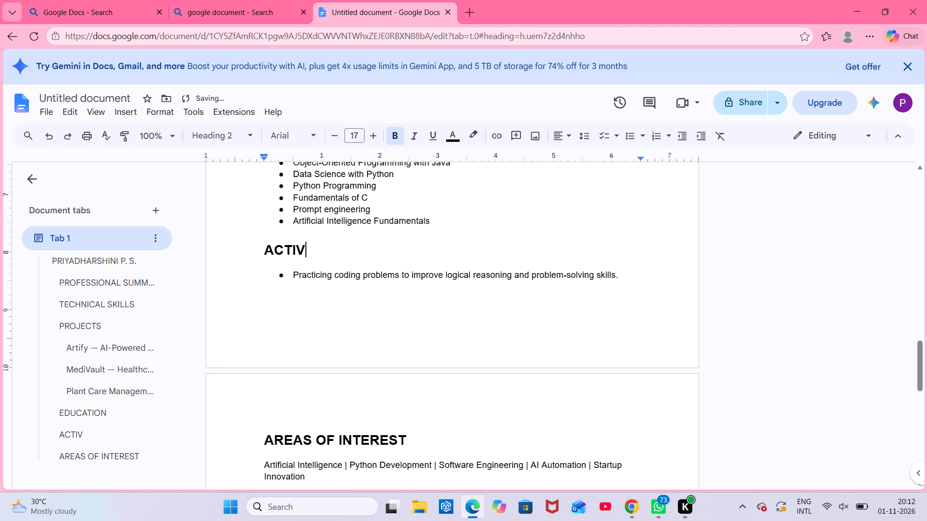
key("BackSpace")
key("BackSpace")
key("BackSpace")
key("BackSpace")
key("BackSpace")
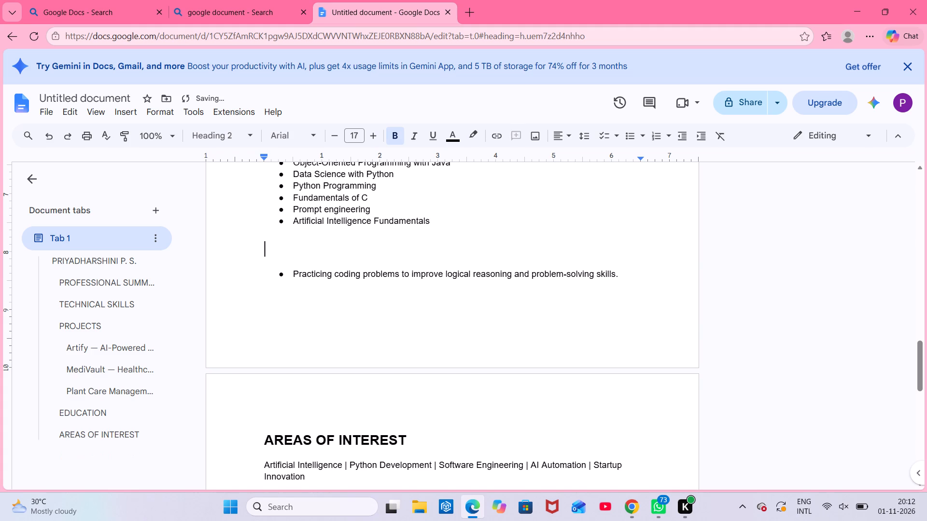
Delete the remaining bullet about practicing coding problems, including its bullet marker.
left_click(621, 263)
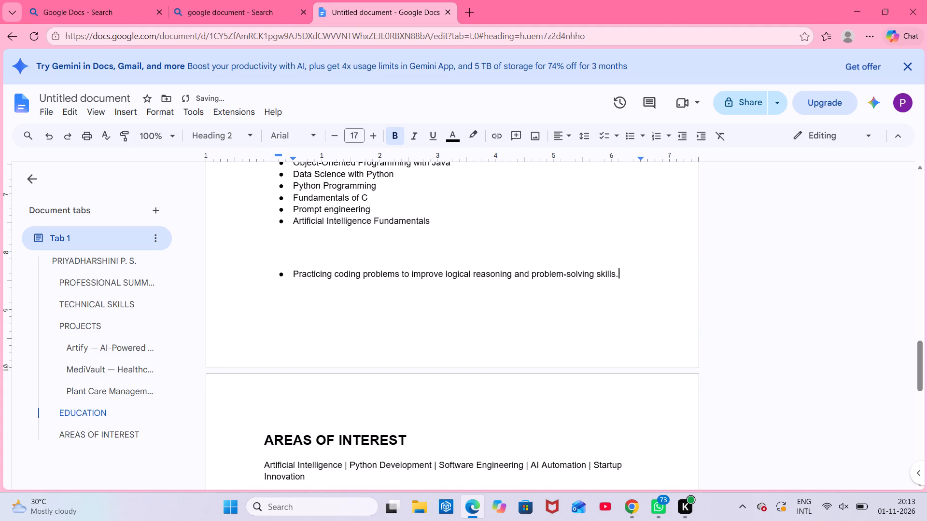
key("BackSpace")
key("BackSpace")
key("BackSpace")
key("BackSpace")
key("BackSpace")
key("BackSpace")
key("BackSpace")
key("BackSpace")
key("BackSpace")
key("BackSpace")
key("BackSpace")
key("BackSpace")
key("BackSpace")
key("BackSpace")
key("BackSpace")
key("BackSpace")
key("BackSpace")
key("BackSpace")
key("BackSpace")
key("BackSpace")
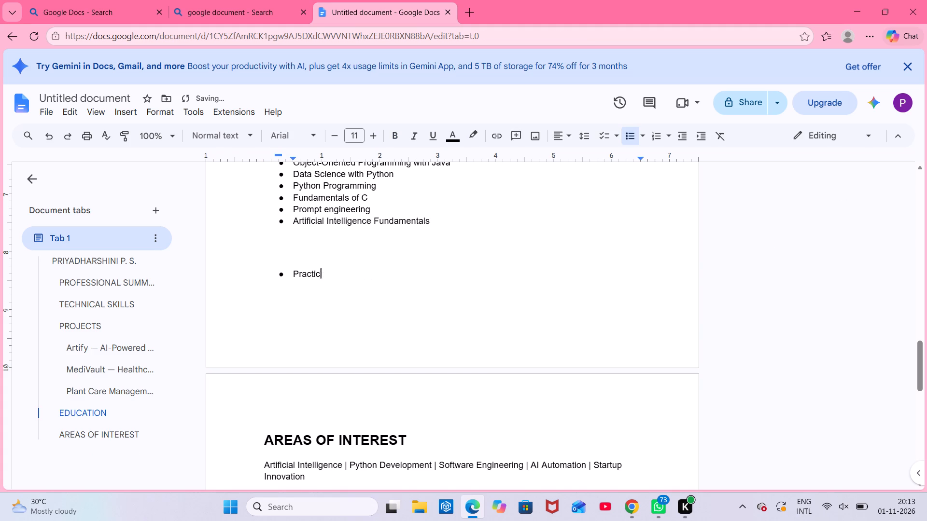
key("BackSpace")
key("BackSpace")
key("BackSpace")
key("BackSpace")
key("BackSpace")
key("BackSpace")
key("BackSpace")
key("BackSpace")
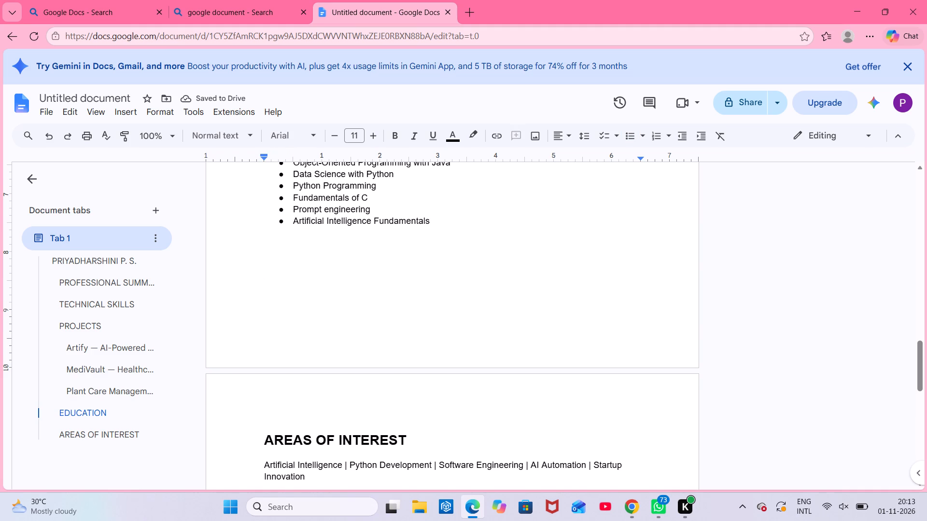
Paste the copied Leadership, Activities & Achievements section on the empty heading line below the relevant coursework list.
left_click(295, 419)
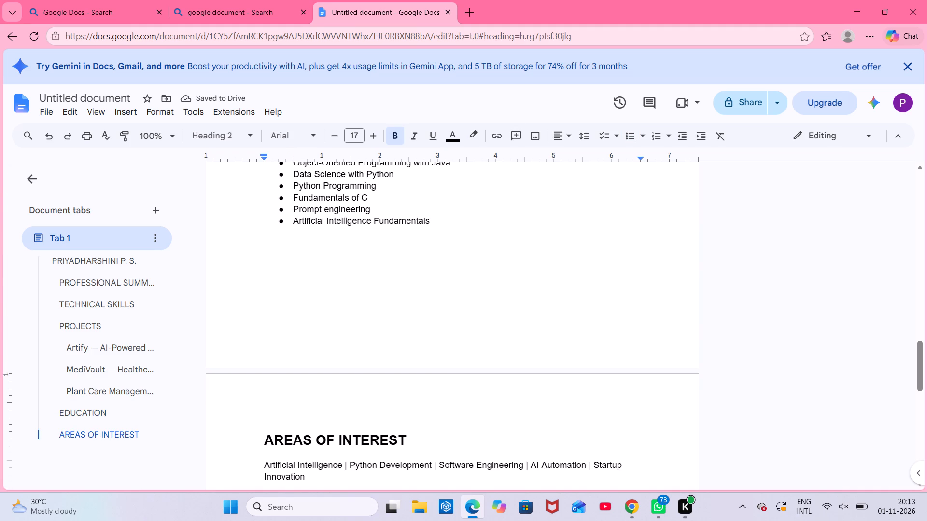
left_click(281, 400)
left_click(281, 400)
left_click(300, 242)
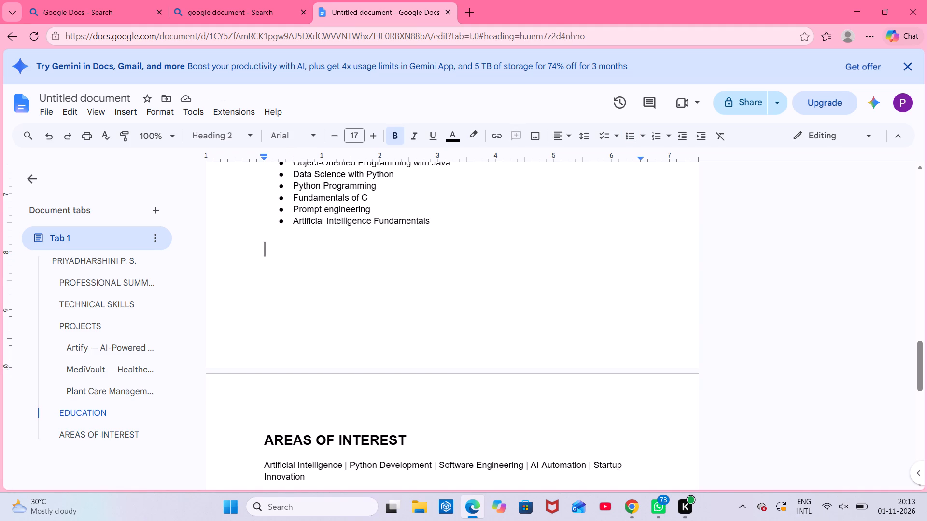
key("ctrl+v")
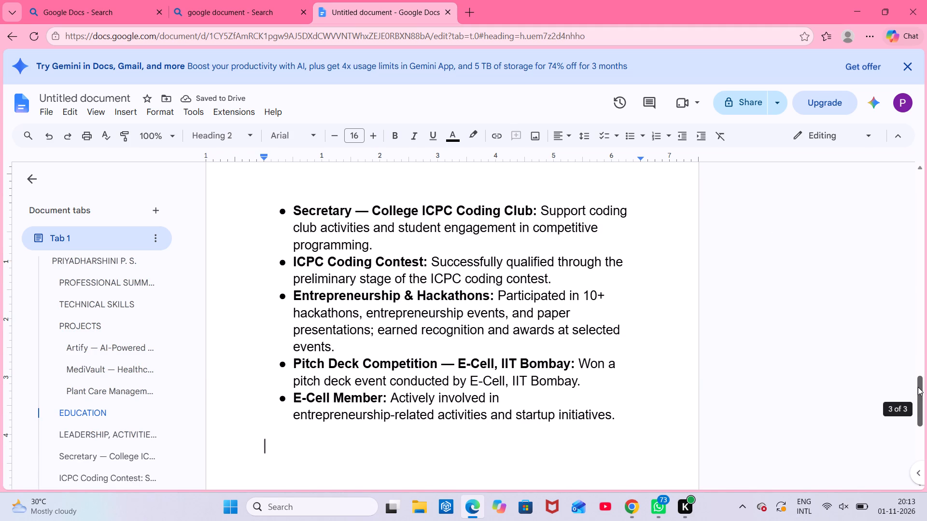
Review how the pasted Leadership, Activities & Achievements section sits between Education and Areas of Interest.
left_click_drag(918, 387, 926, 409)
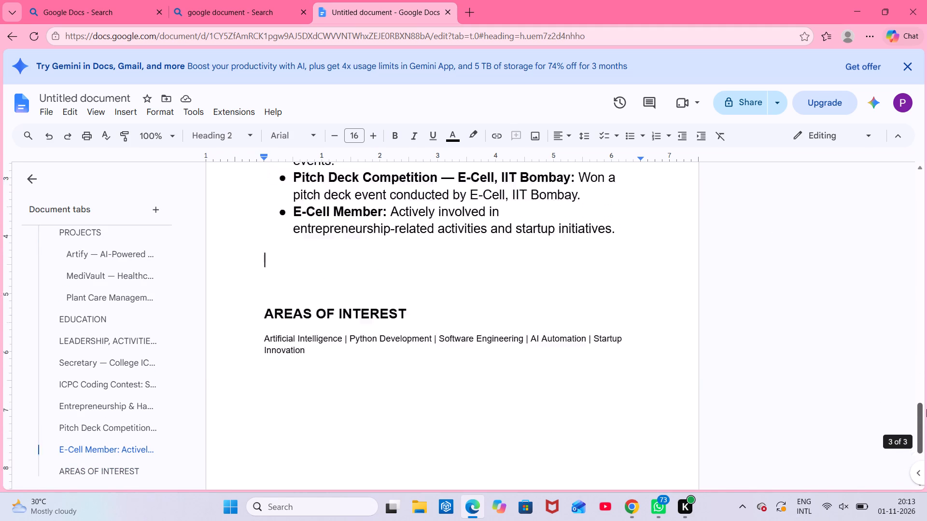
left_click_drag(926, 409, 921, 309)
left_click(925, 343)
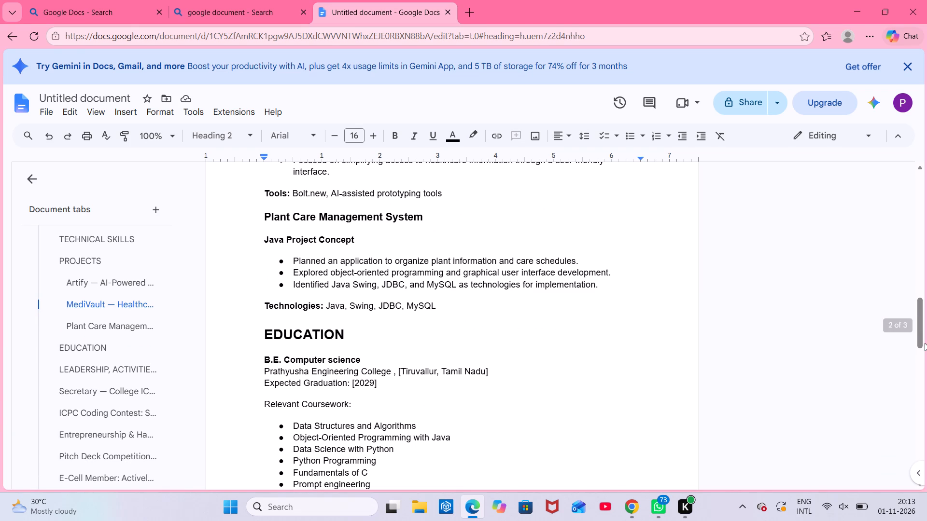
left_click(920, 374)
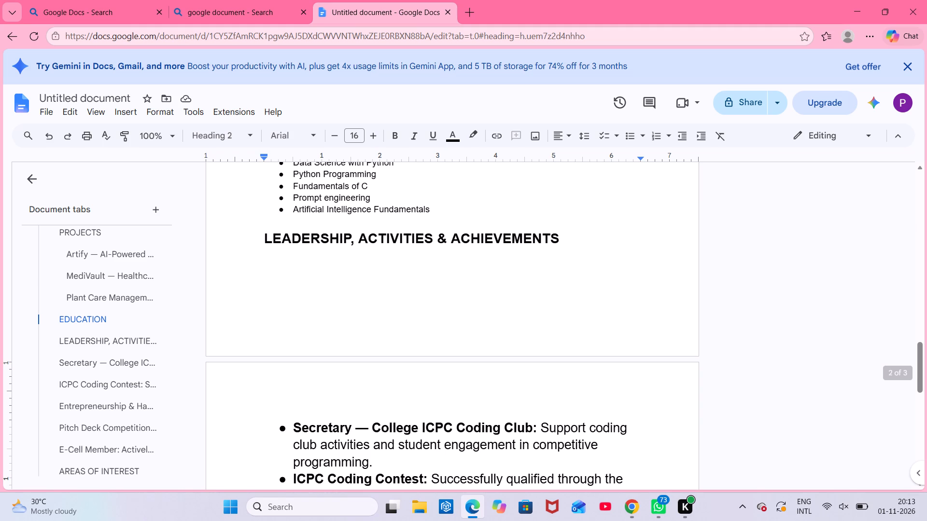
left_click(922, 300)
left_click_drag(917, 324, 920, 342)
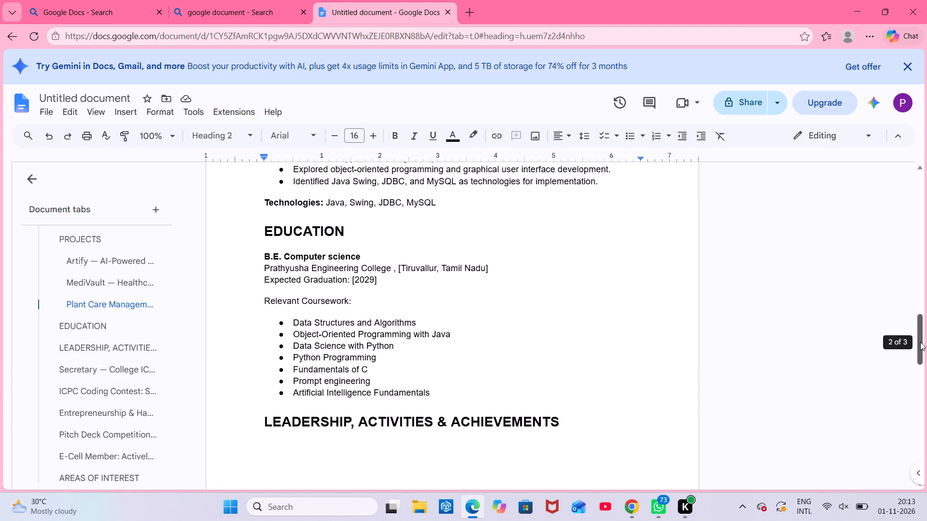
left_click_drag(920, 342, 921, 385)
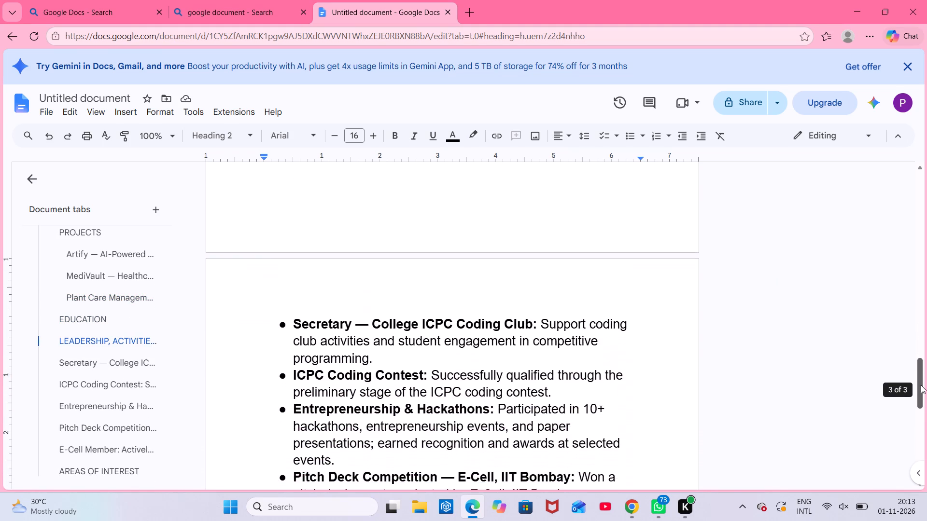
left_click_drag(921, 385, 921, 400)
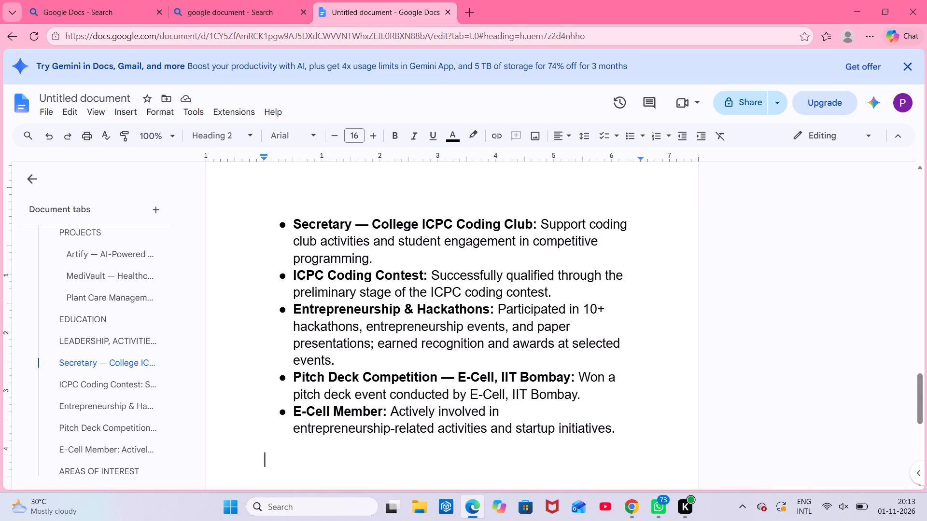
Select all five bullets under Leadership, Activities & Achievements, try font size 14, and settle on 12.
left_click(277, 221)
left_click_drag(277, 212, 401, 324)
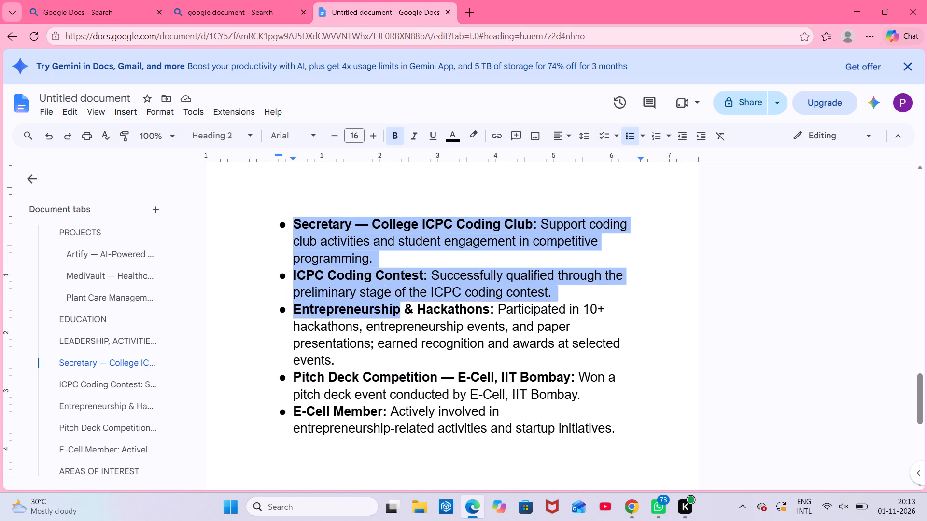
left_click_drag(401, 324, 437, 422)
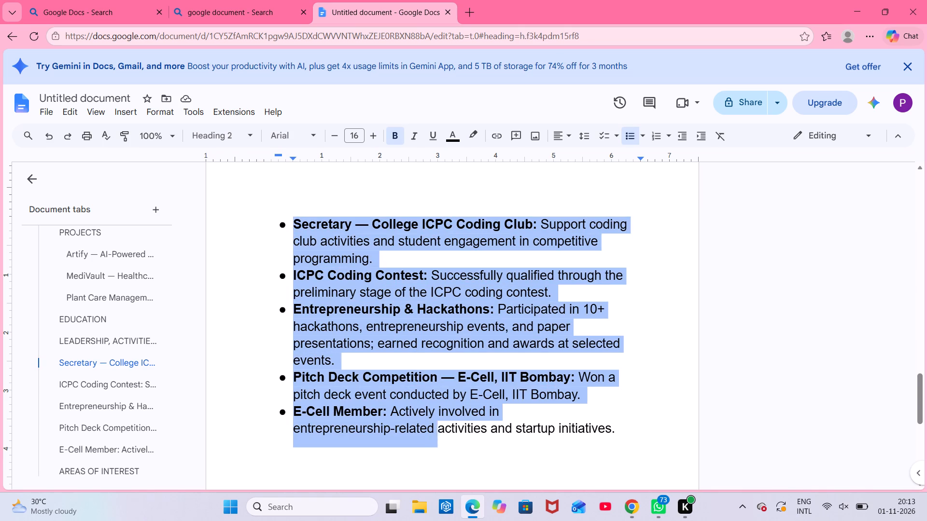
left_click_drag(437, 422, 632, 420)
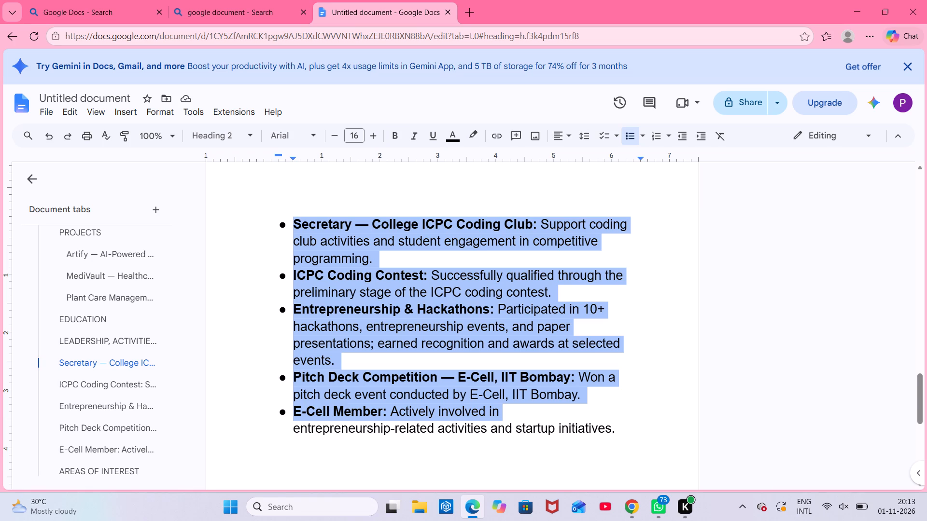
left_click_drag(447, 436, 577, 434)
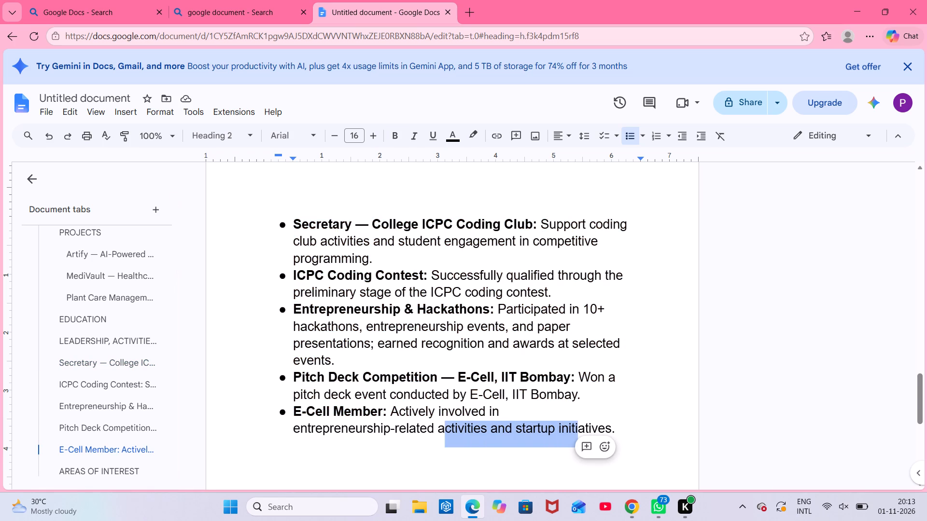
left_click_drag(293, 225, 323, 246)
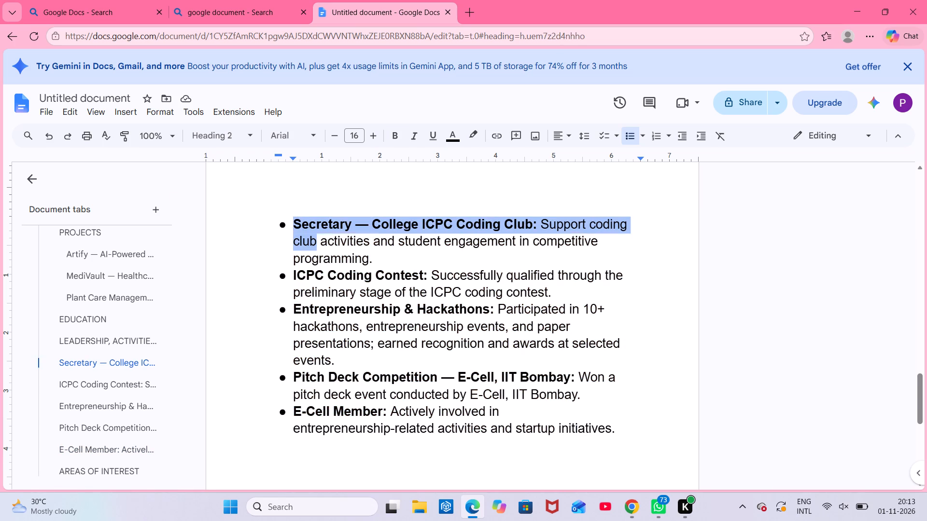
left_click_drag(323, 246, 541, 454)
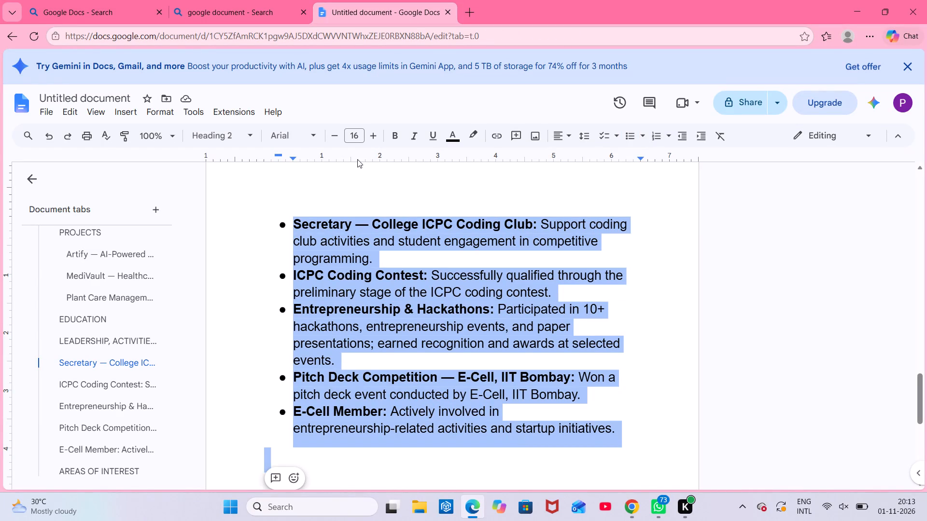
left_click(357, 142)
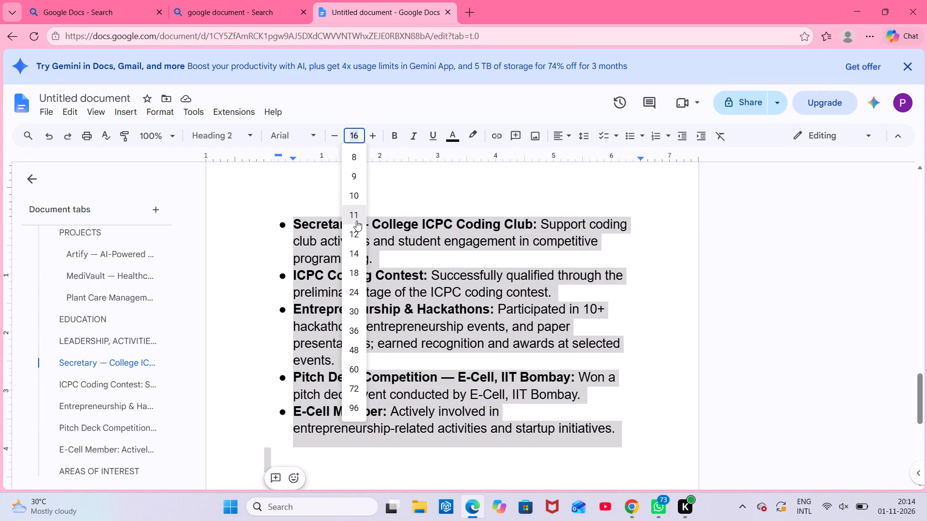
left_click(352, 254)
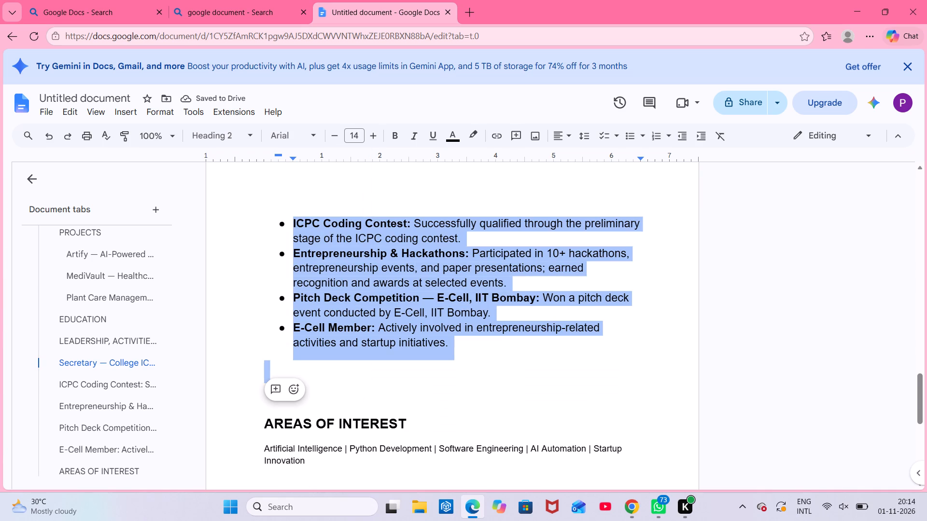
left_click(357, 137)
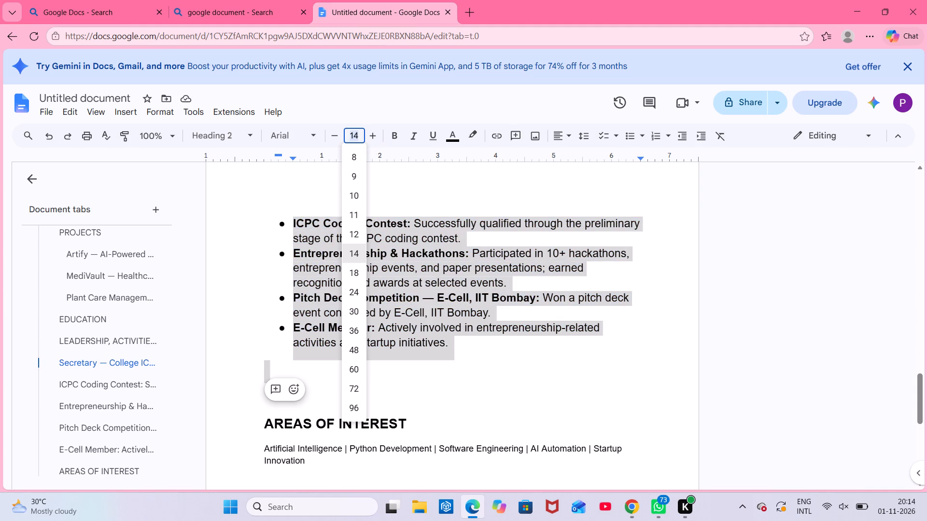
left_click(353, 231)
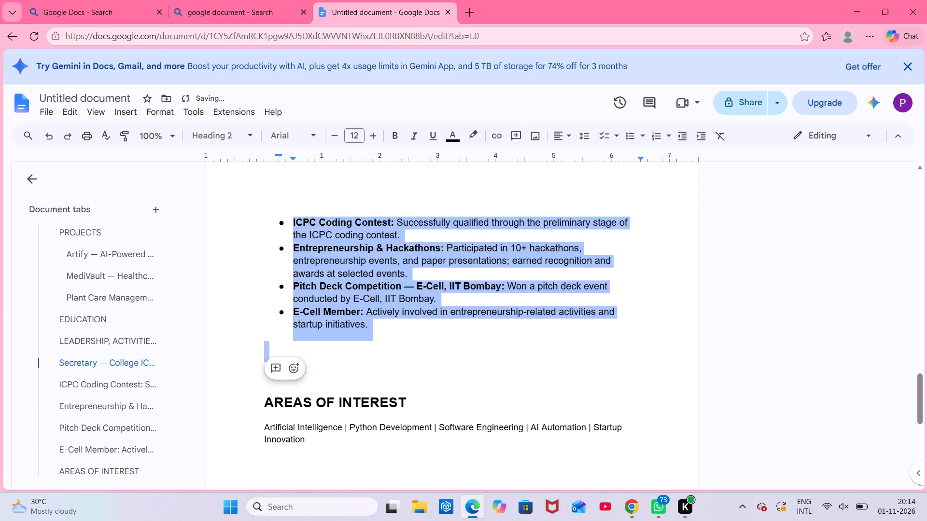
Check the layout of the resized achievement bullets and the remaining content through the end of the last page.
left_click(918, 294)
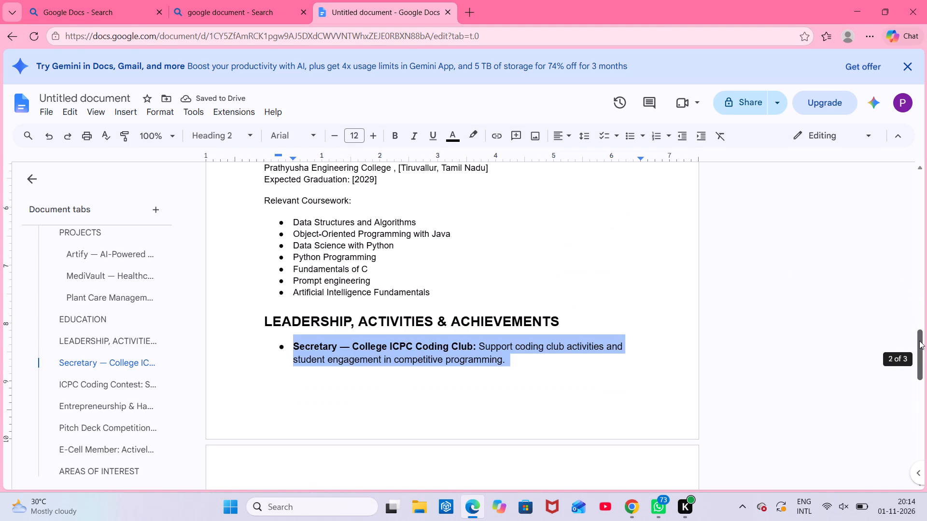
left_click_drag(919, 341, 920, 356)
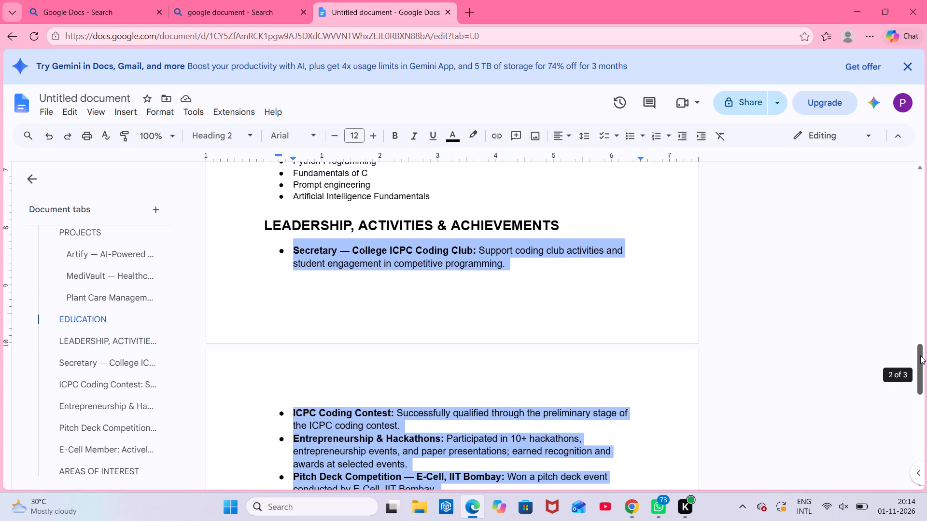
left_click_drag(920, 356, 920, 354)
left_click(617, 315)
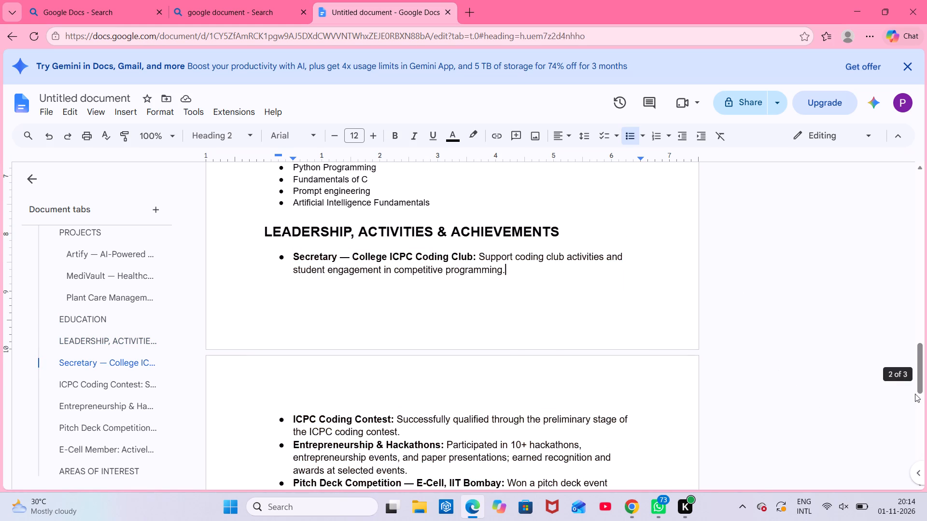
left_click(925, 405)
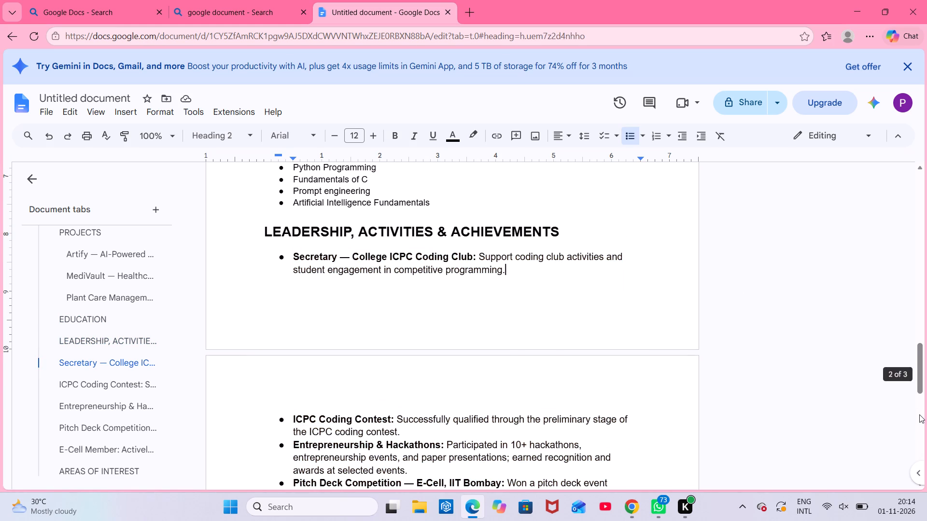
left_click(919, 414)
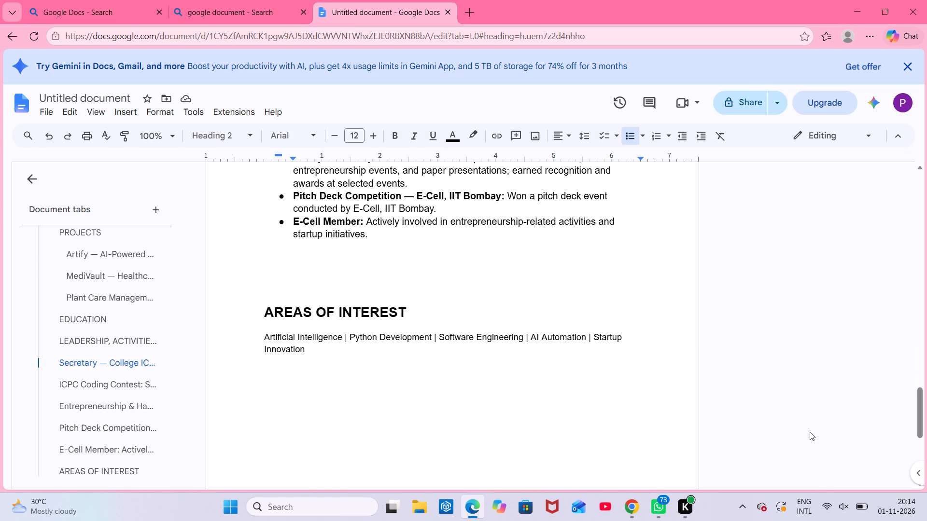
left_click(923, 450)
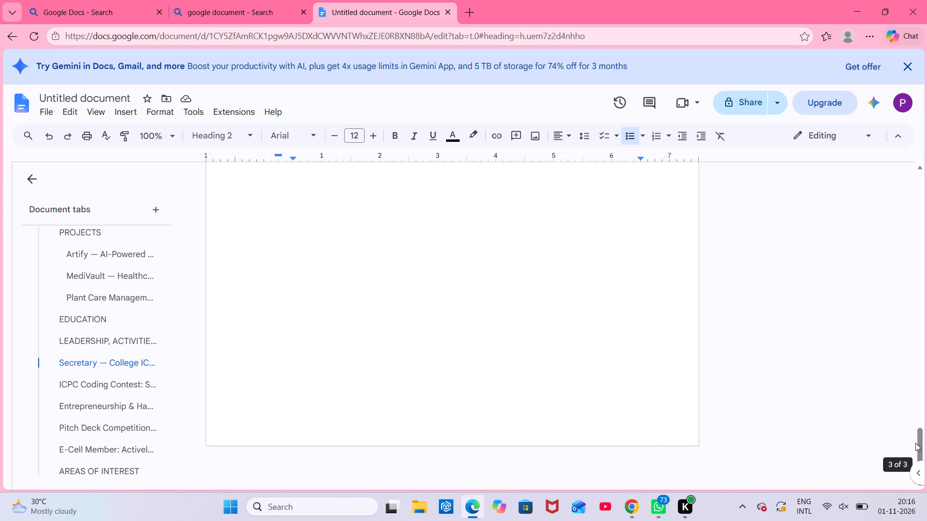
left_click_drag(918, 440, 926, 472)
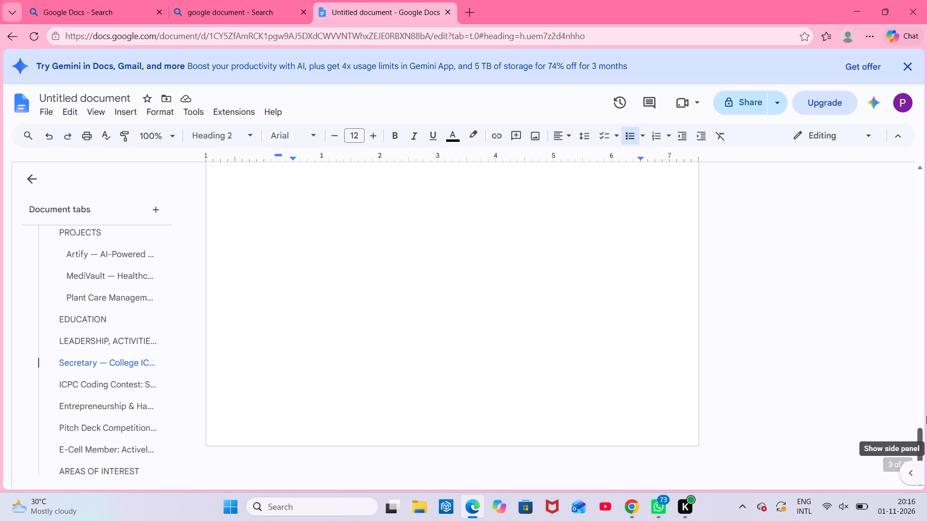
left_click(916, 373)
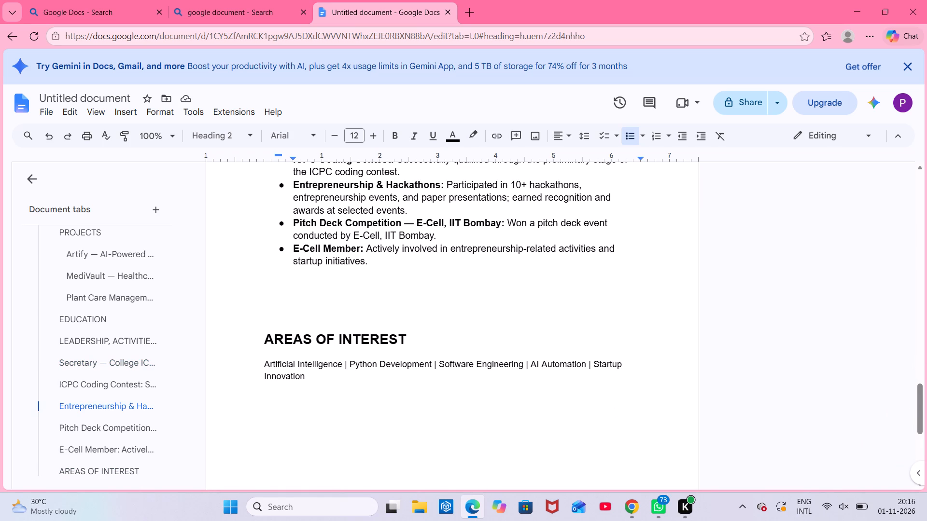
left_click(433, 380)
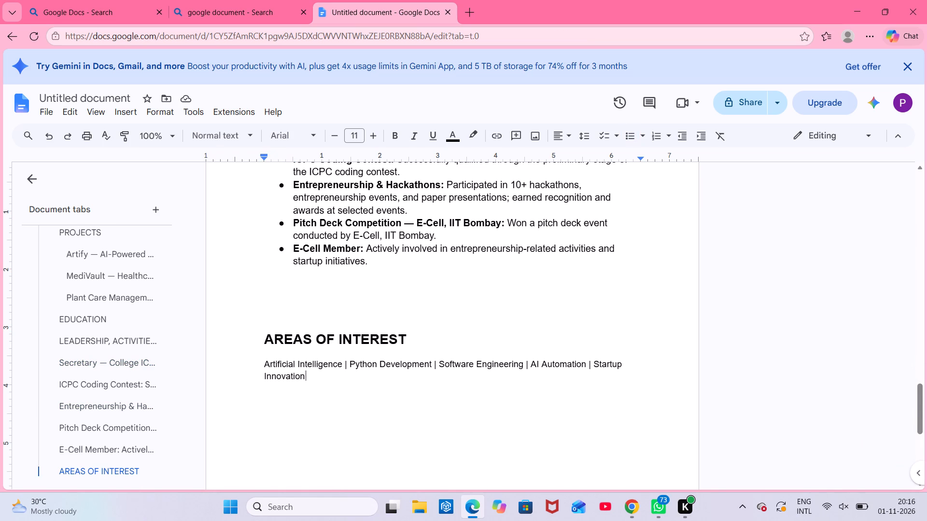
key("Return")
key("Return")
key("Return")
key("ctrl+v")
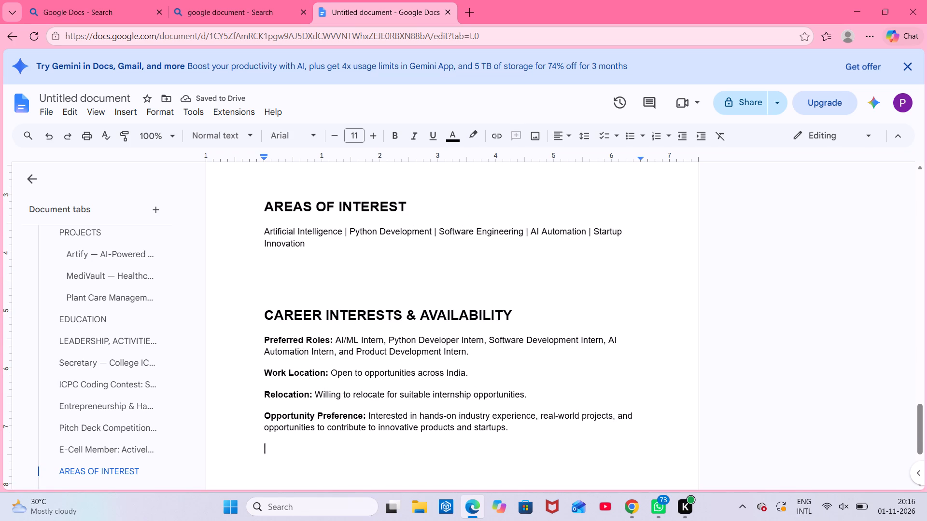
Replace the full stop ending the Preferred Roles line with a comma and append "AI automation intern, Datascience intern".
left_click(469, 352)
key("BackSpace")
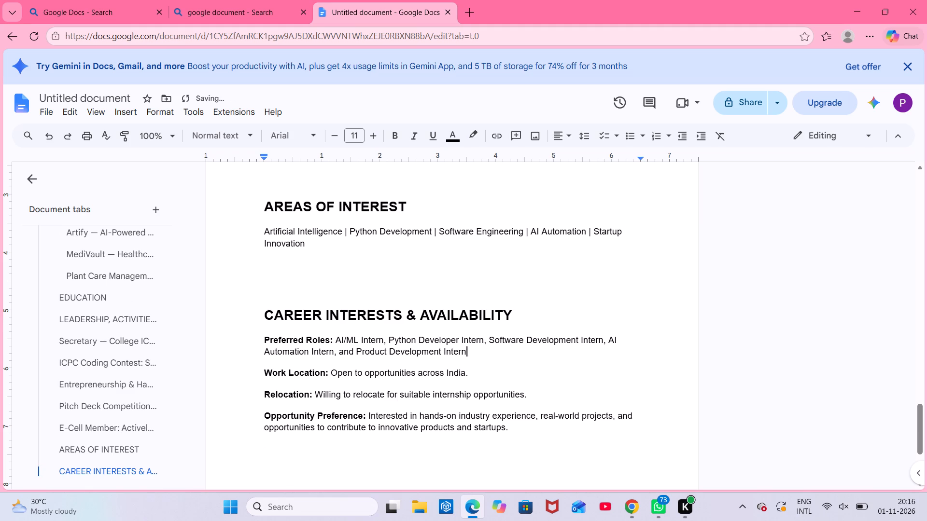
key("comma")
key("space")
type("AI")
key("space")
key("a")
type("utomation")
key("space")
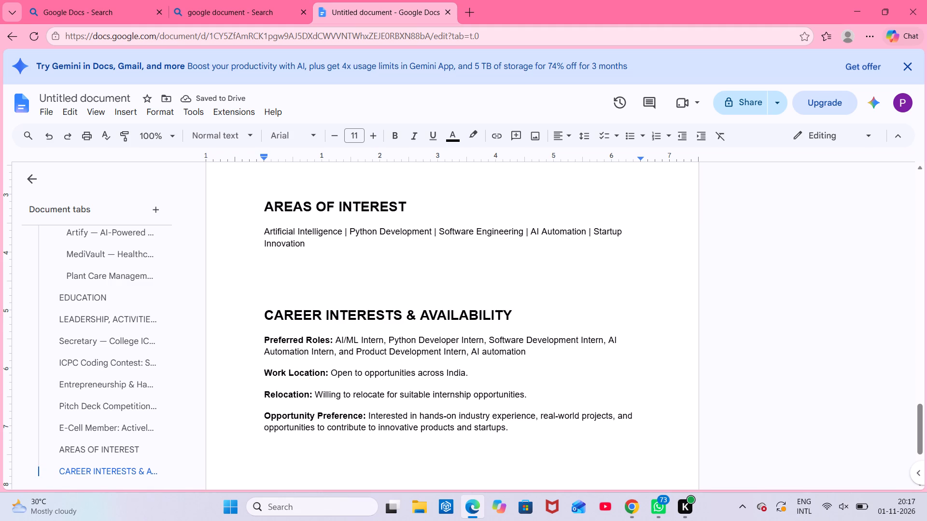
type("inter")
type("n,")
key("space")
key("d")
type("ata")
type("science")
key("space")
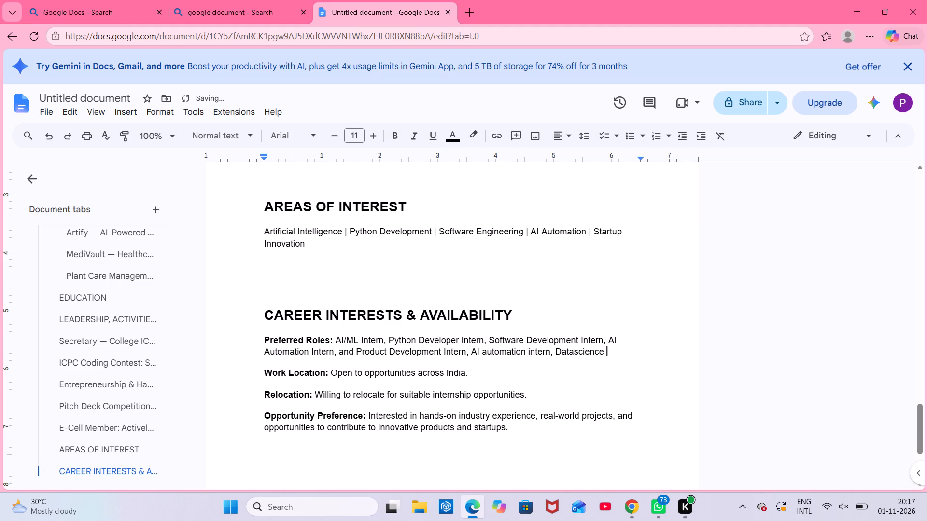
type("intern")
Delete the duplicate "AI automation intern" entry before "Datascience intern" in the Preferred Roles line.
left_click(550, 349)
key("BackSpace")
key("BackSpace")
key("BackSpace")
key("BackSpace")
key("BackSpace")
key("BackSpace")
key("BackSpace")
key("BackSpace")
key("BackSpace")
key("BackSpace")
key("BackSpace")
key("BackSpace")
key("BackSpace")
key("BackSpace")
key("BackSpace")
key("BackSpace")
key("BackSpace")
key("BackSpace")
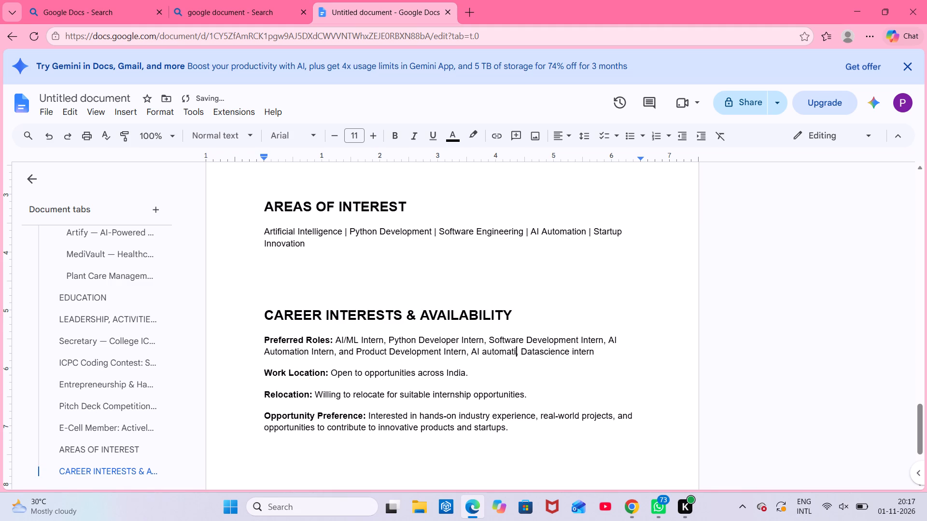
key("BackSpace")
key("BackSpace")
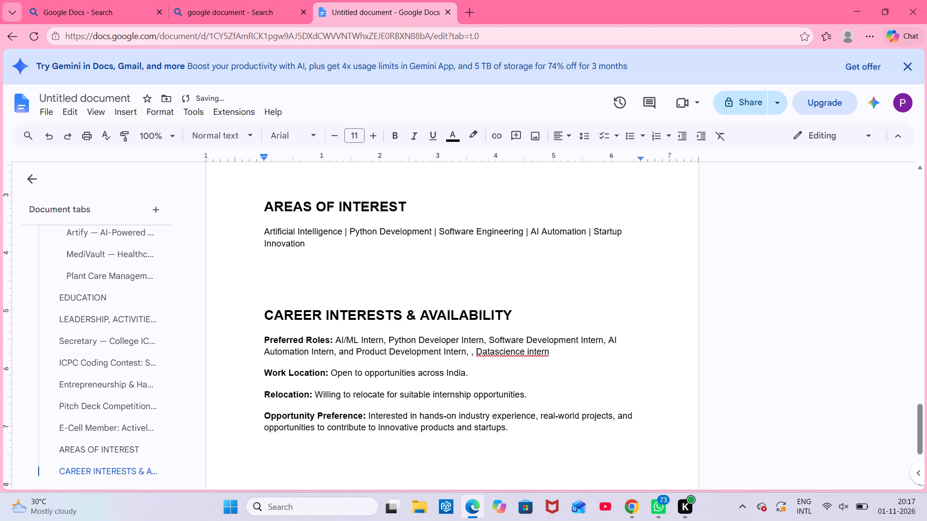
Append ", Data analytics intern" after "Datascience intern" at the end of the Preferred Roles line.
left_click(575, 350)
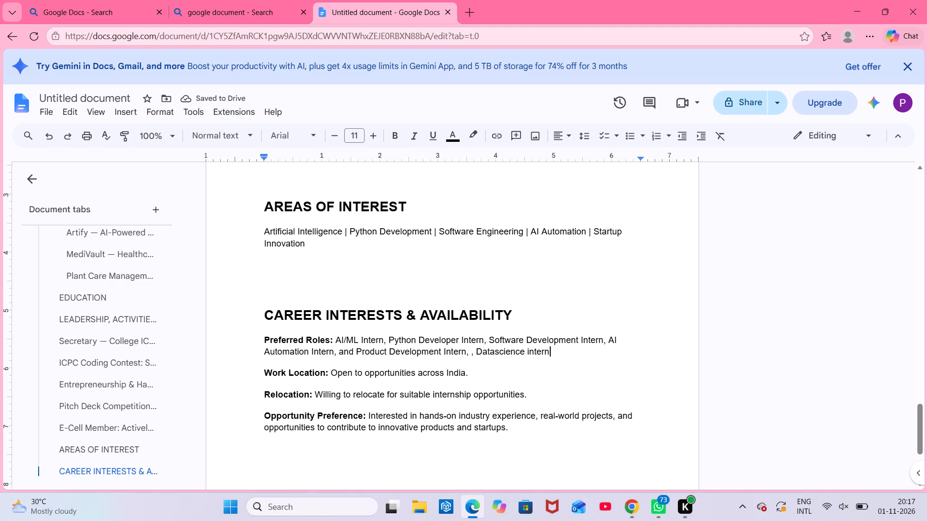
type(",")
key("space")
type("SD")
key("BackSpace")
key("BackSpace")
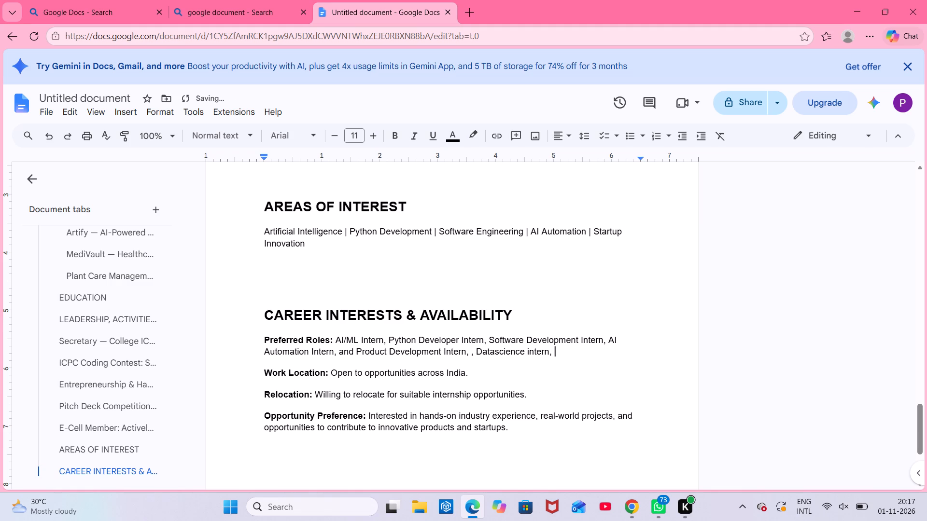
key("shift+d")
type("ata a")
type("nalytics")
key("space")
type("intern")
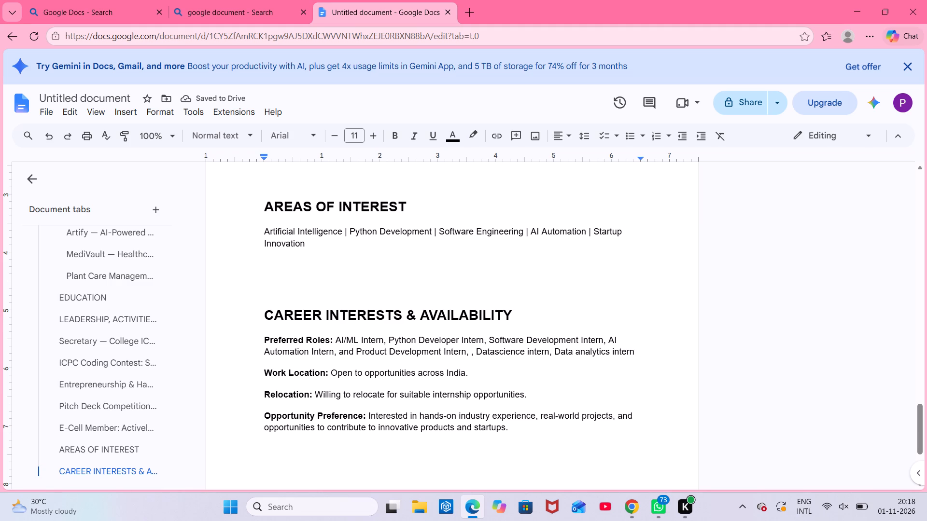
Extend the Preferred Roles line with ", Artificial intelligence intern" after "Data analytics intern".
key("shift+less")
key("BackSpace")
key("period")
key("BackSpace")
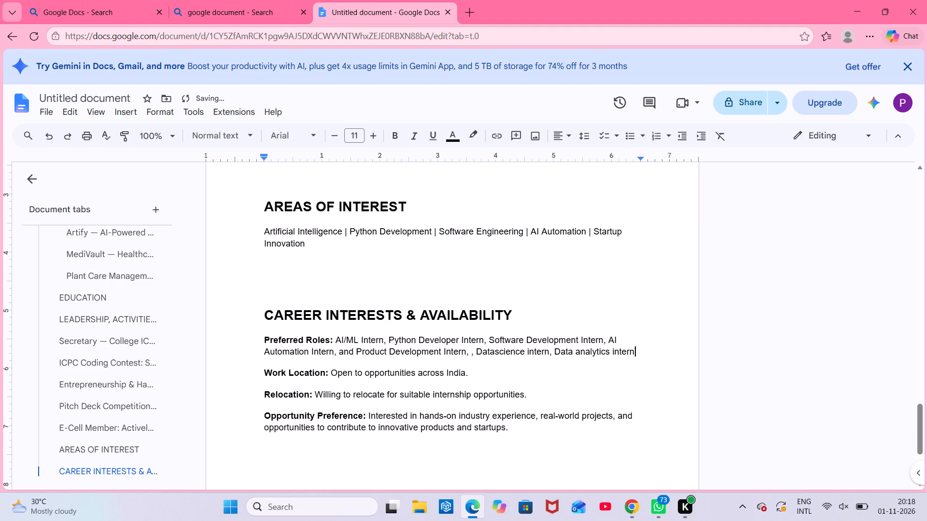
key("semicolon")
key("BackSpace")
type(",")
key("space")
key("shift+a")
type("rt")
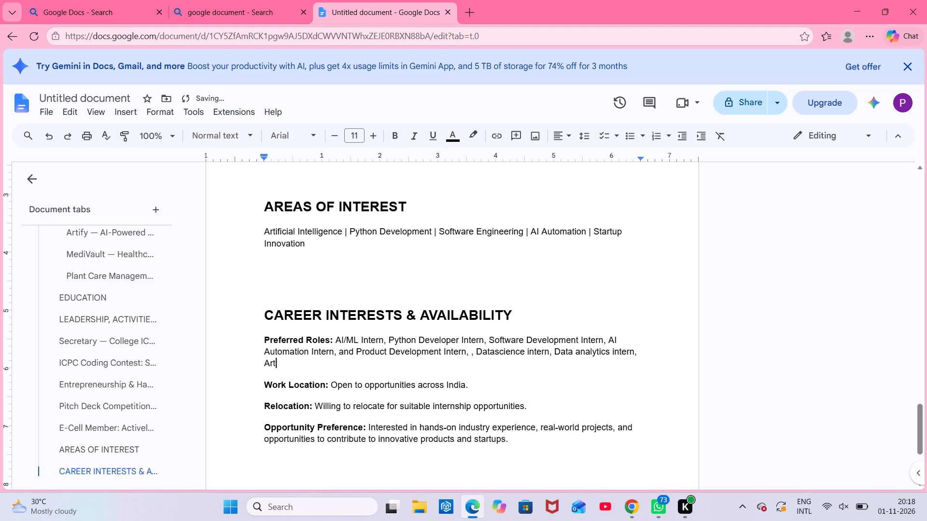
type("ificial intek")
key("BackSpace")
type("lli")
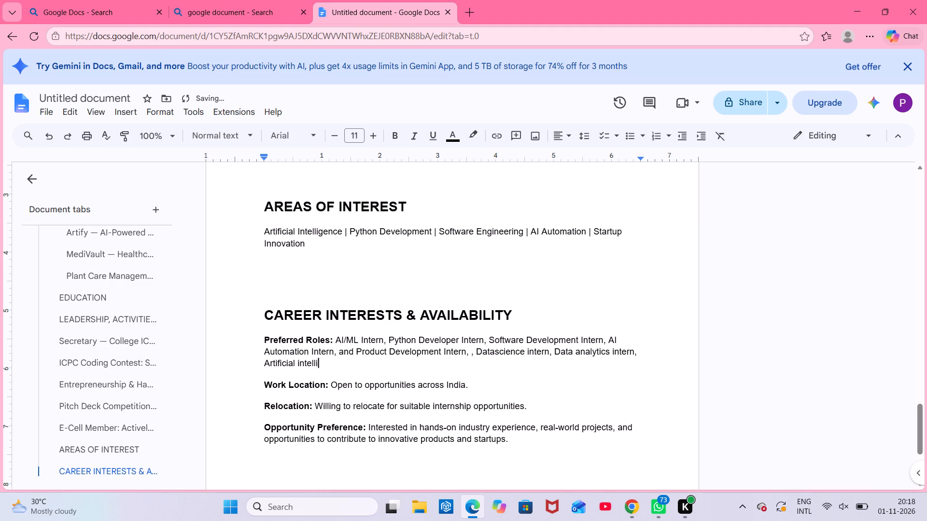
type("gence intern")
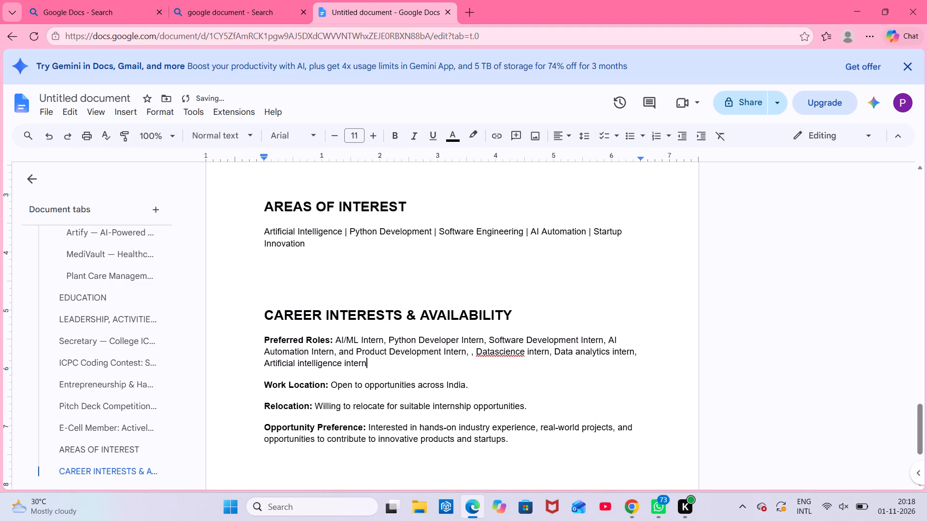
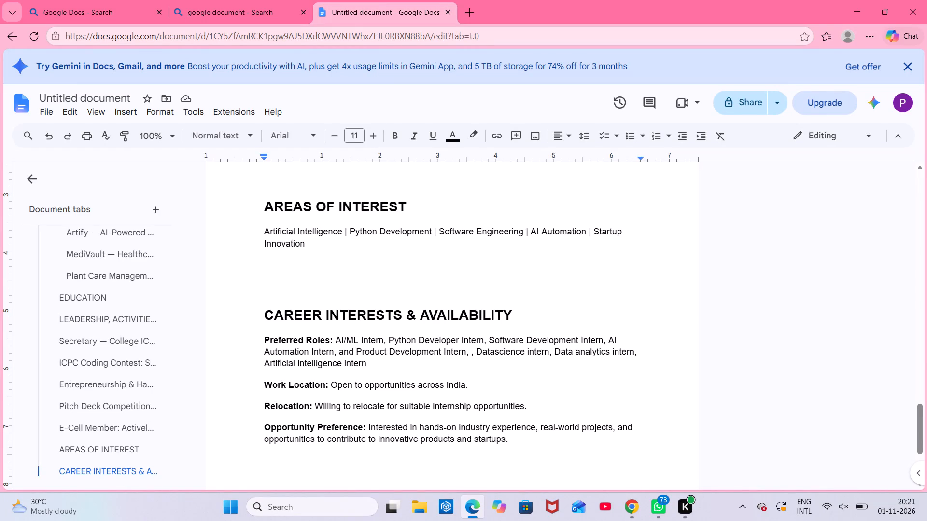
Append ", UI/UX internships" after "Artificial intelligence intern" at the end of the Preferred Roles line.
left_click(401, 370)
key("comma")
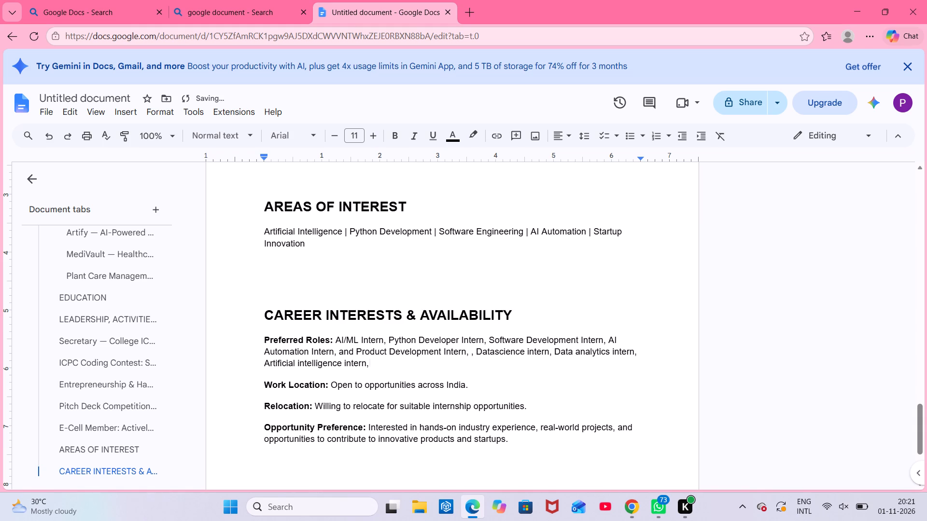
key("space")
key("shift+u")
key("shift+i")
key("shift+question")
key("BackSpace")
key("slash")
key("shift+u")
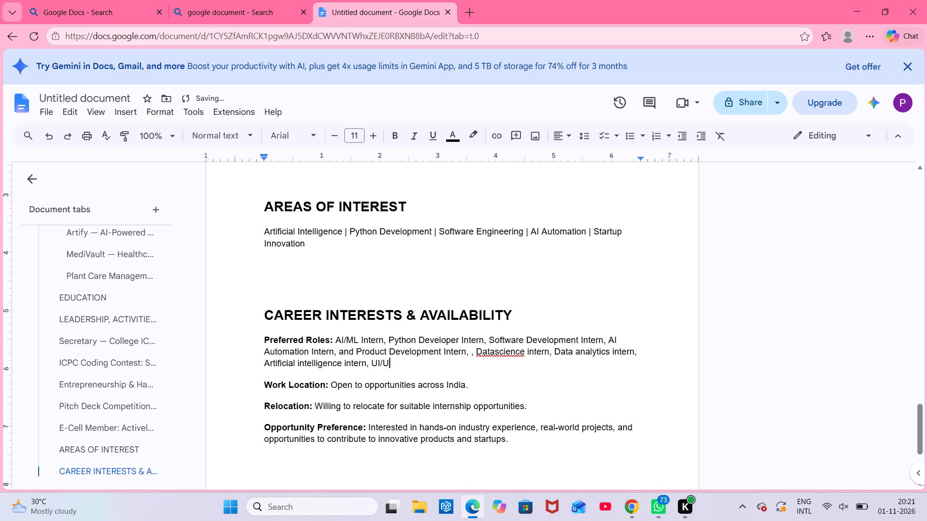
type("X internships")
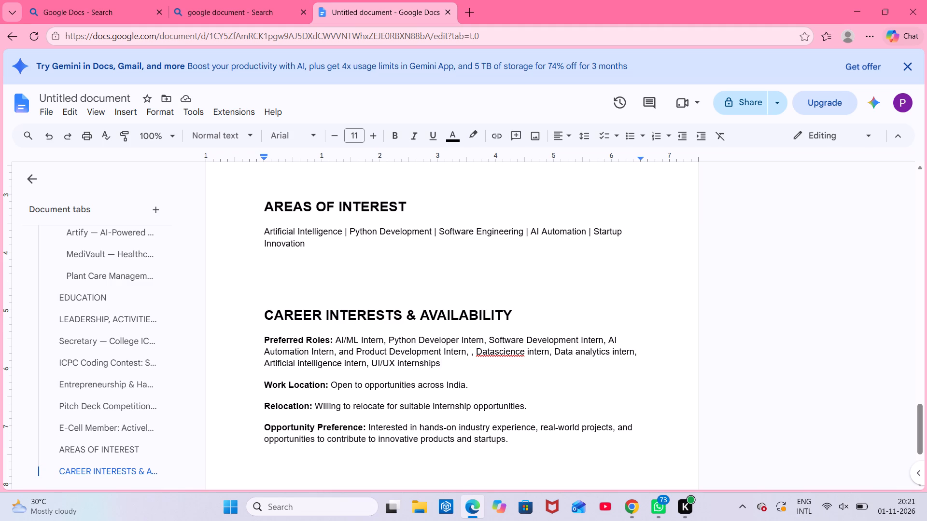
Append ", HTML CSS" after "artificial intelligence" in the Core Subjects bullet of the Technical Skills section.
left_click(917, 312)
left_click(917, 312)
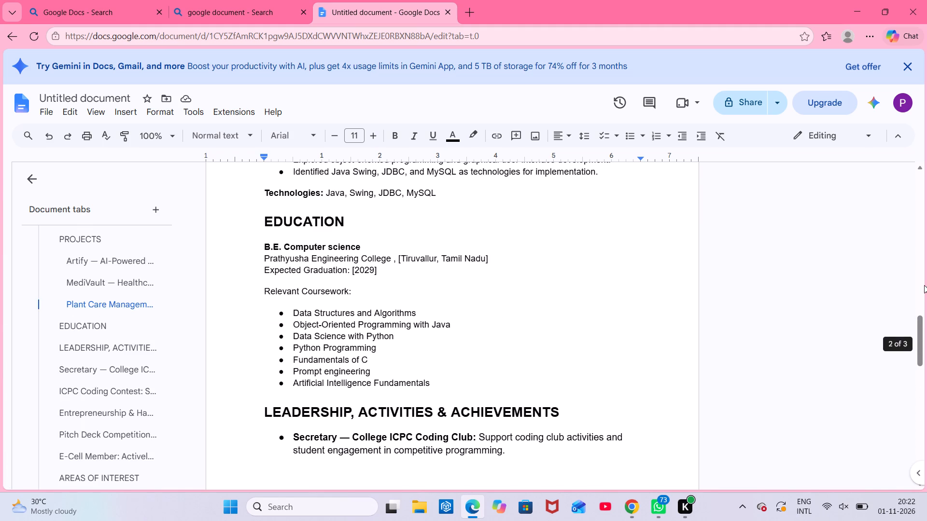
left_click(922, 286)
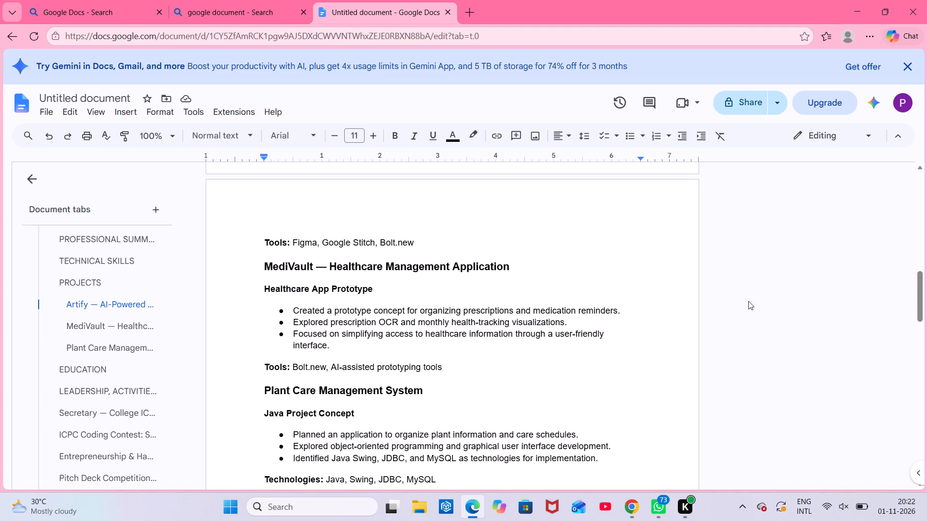
left_click(926, 215)
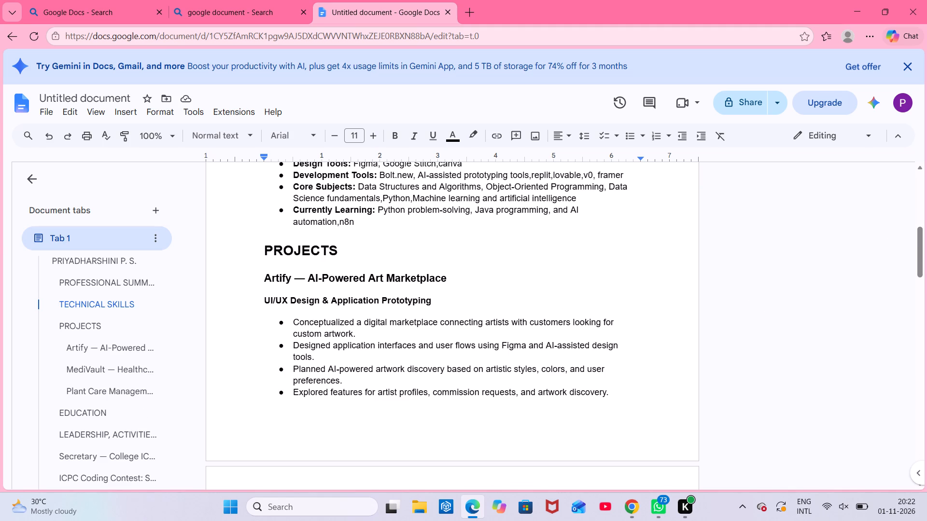
left_click(589, 196)
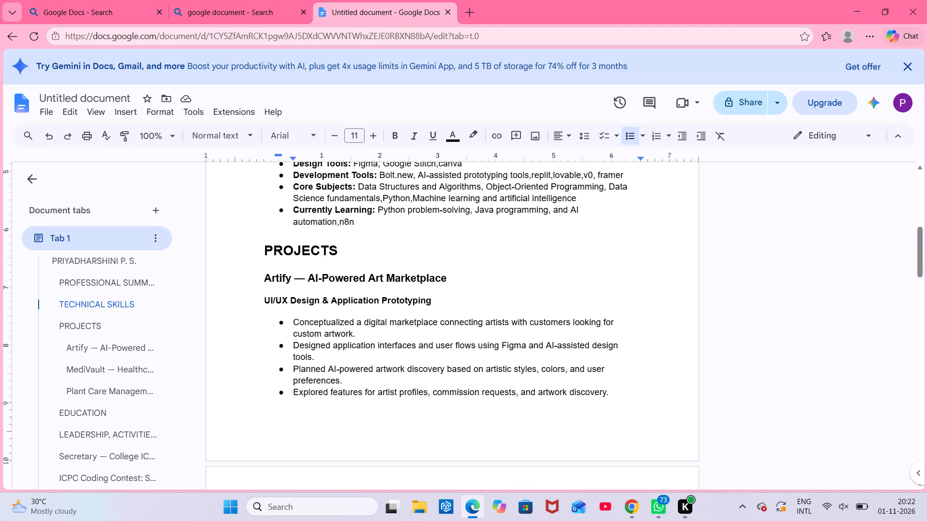
key("comma")
key("space")
type("HTML")
key("space")
type("CSS")
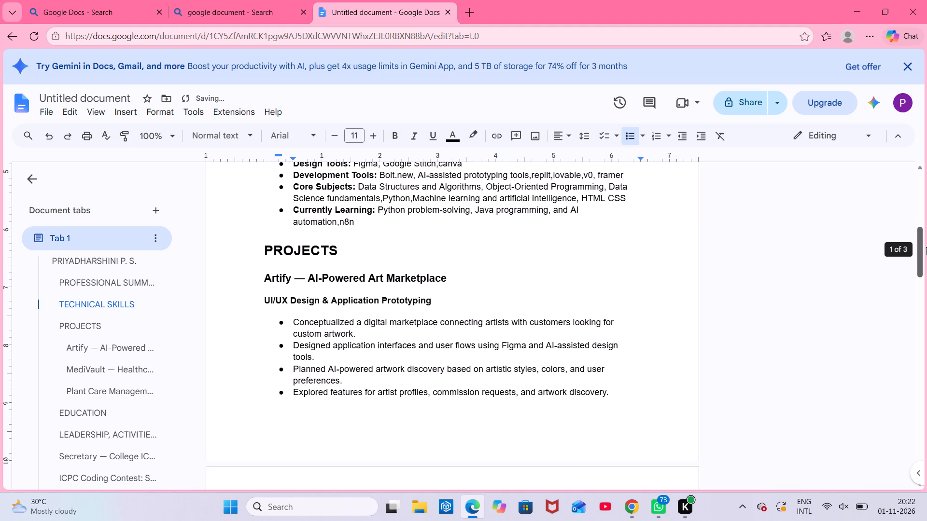
Download the finished resume as a PDF document.
left_click_drag(924, 261, 926, 349)
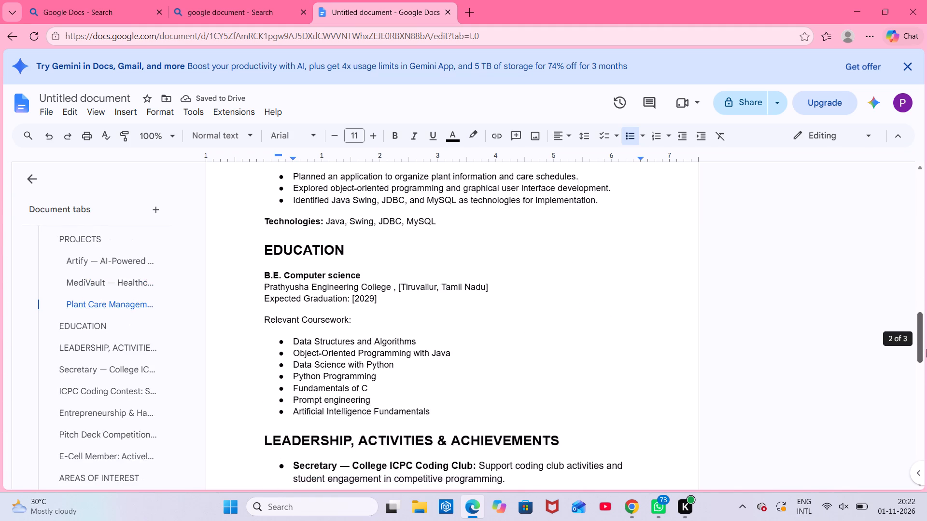
left_click_drag(926, 349, 926, 520)
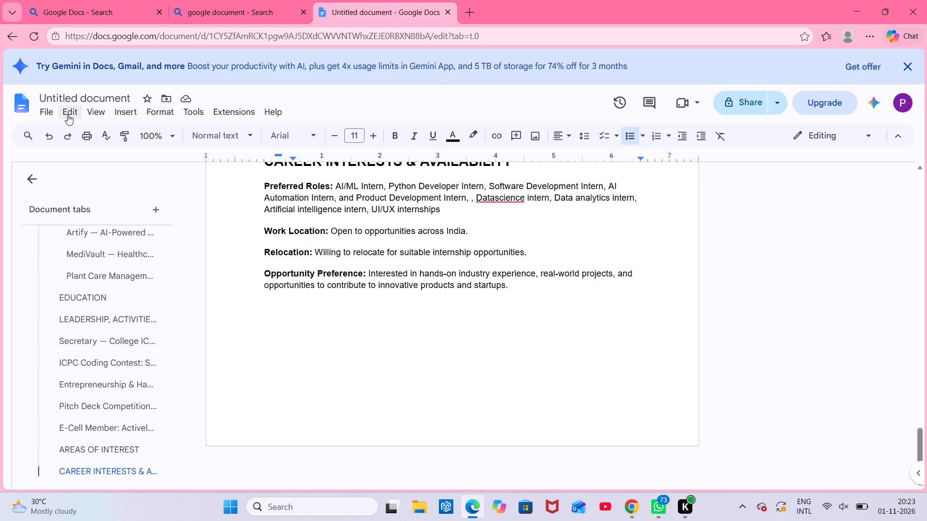
left_click(53, 110)
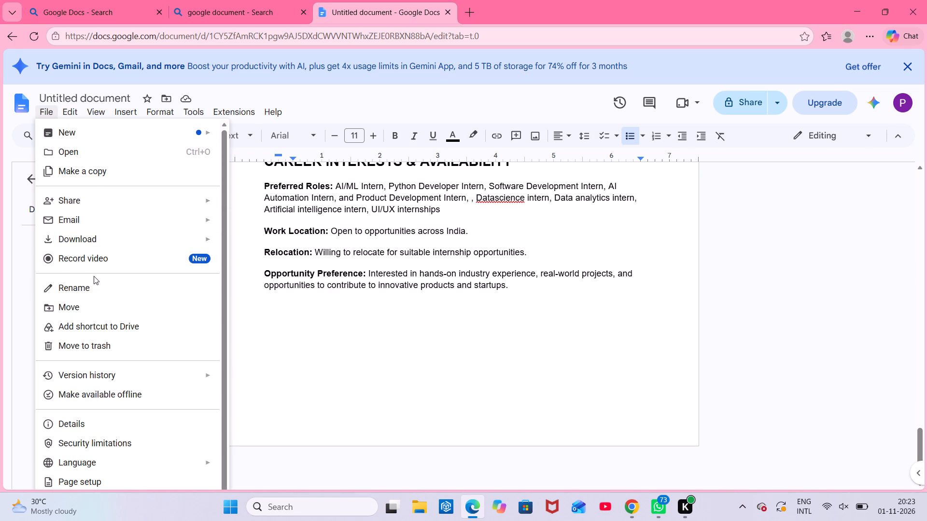
left_click(100, 239)
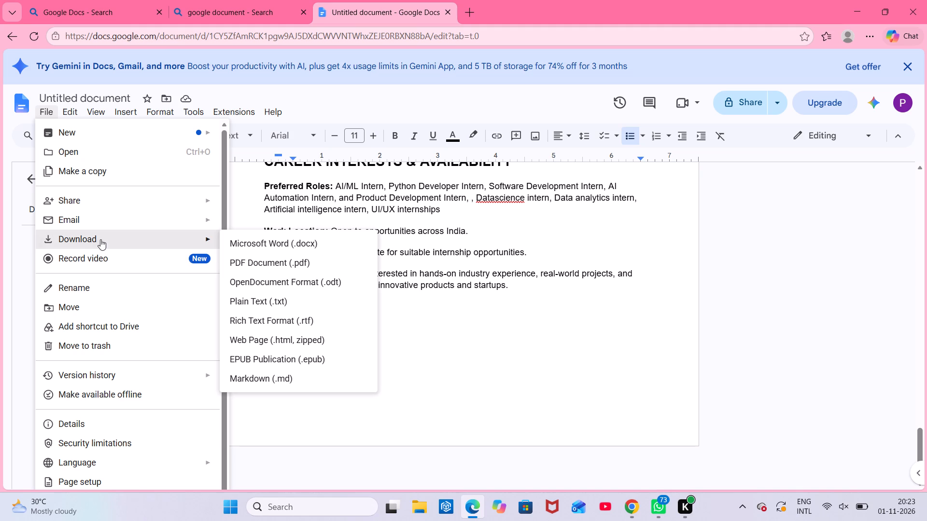
left_click(292, 262)
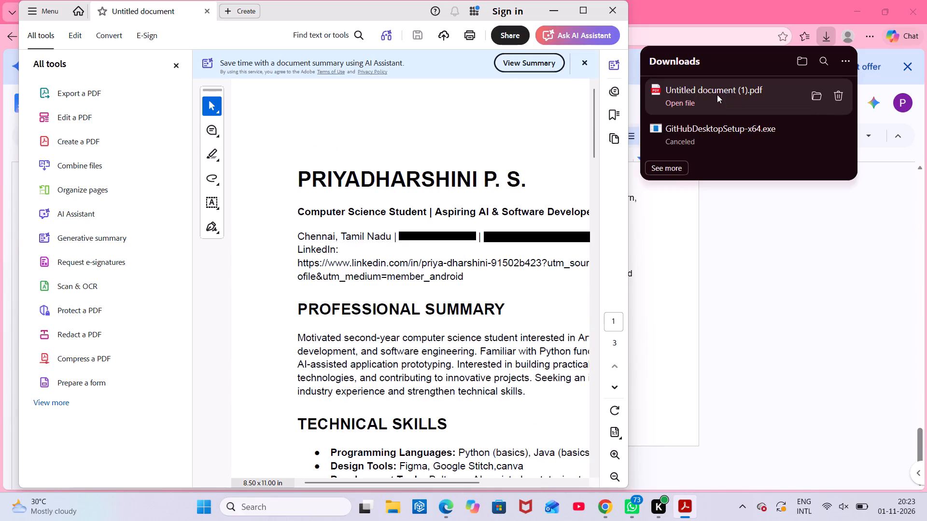
Open the downloaded "Untitled document (1).pdf" and review the resume through to its last page, returning to the first.
double_click(717, 95)
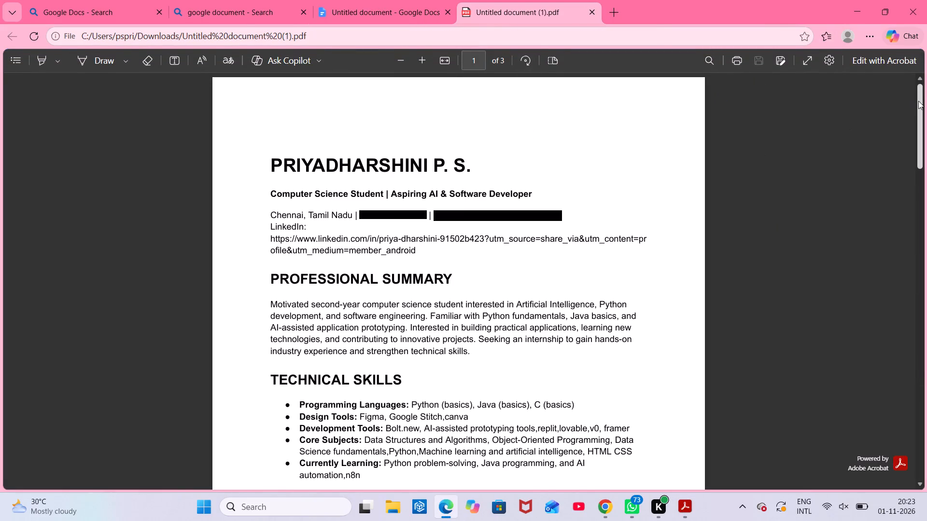
left_click_drag(918, 101, 919, 222)
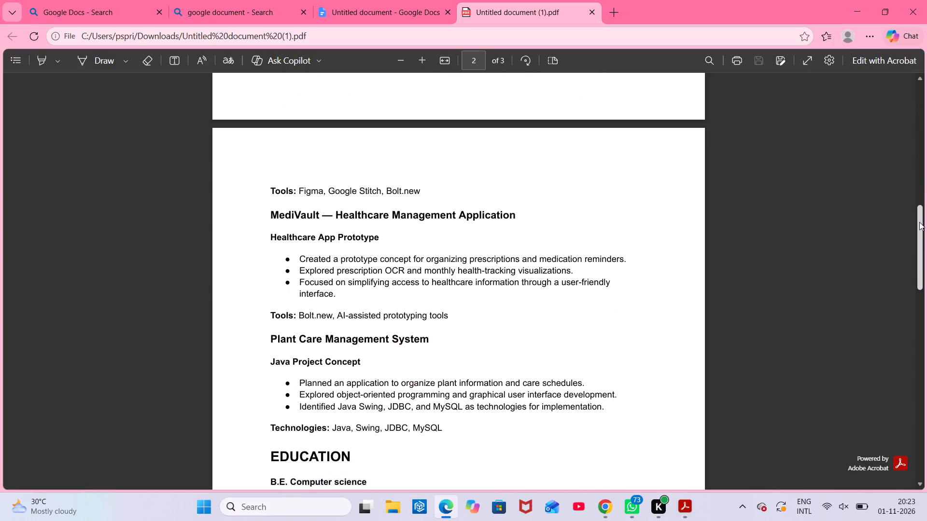
left_click_drag(919, 222, 896, 382)
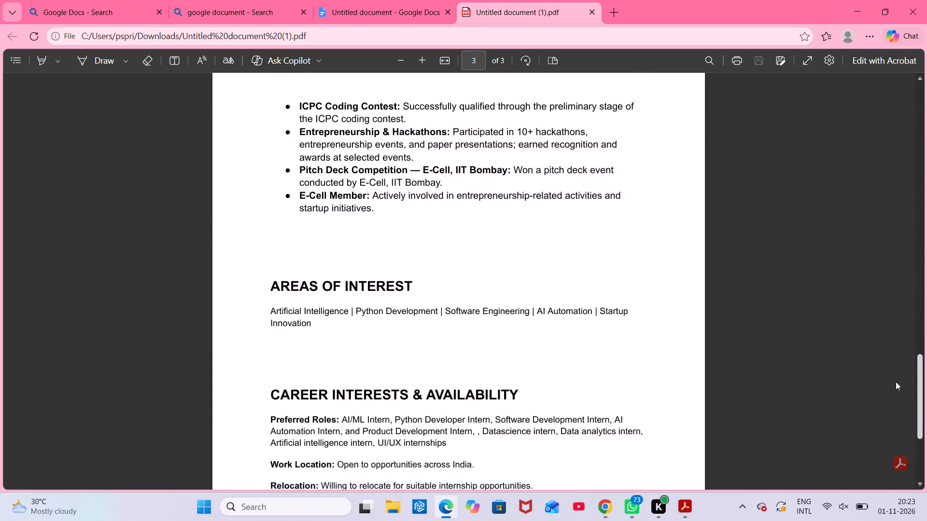
left_click_drag(896, 382, 901, 491)
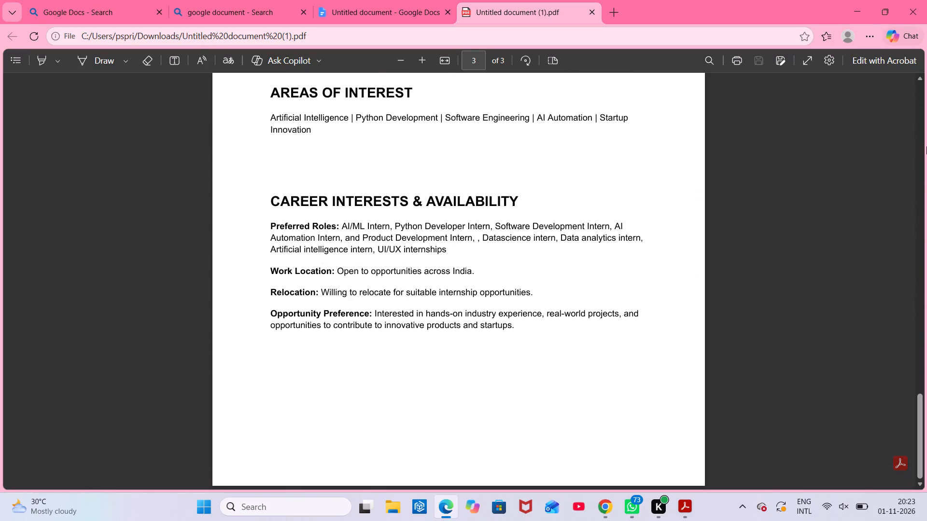
triple_click(915, 93)
double_click(915, 93)
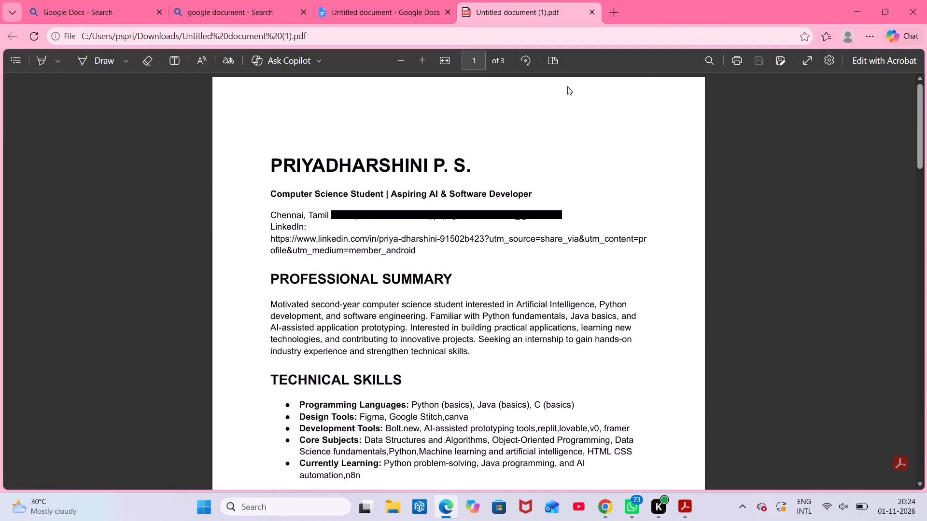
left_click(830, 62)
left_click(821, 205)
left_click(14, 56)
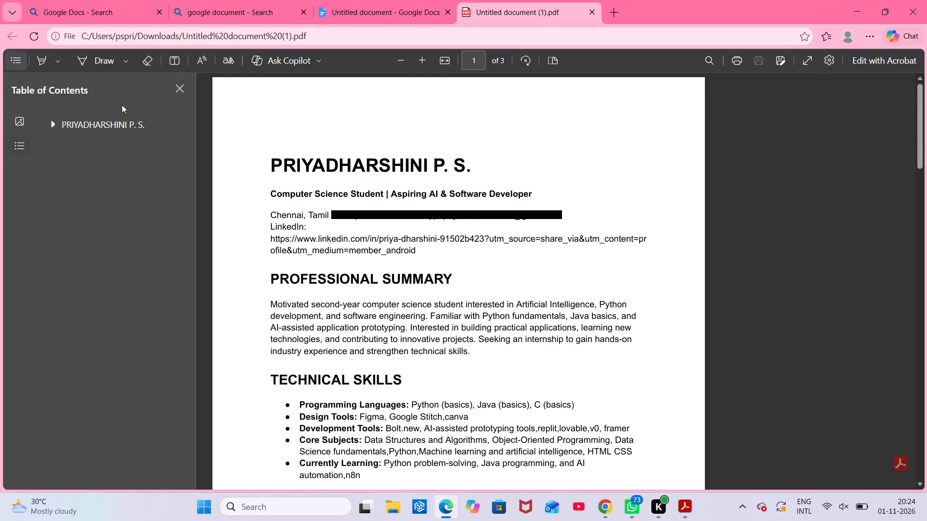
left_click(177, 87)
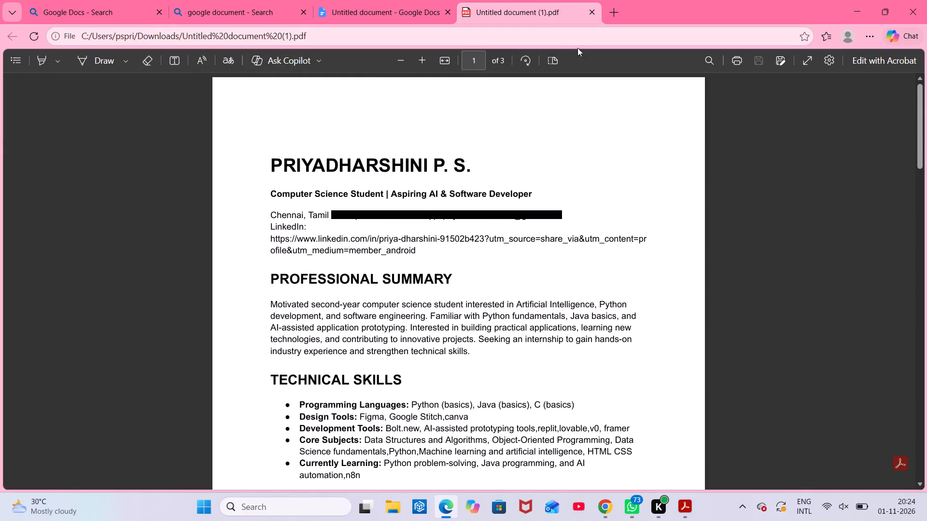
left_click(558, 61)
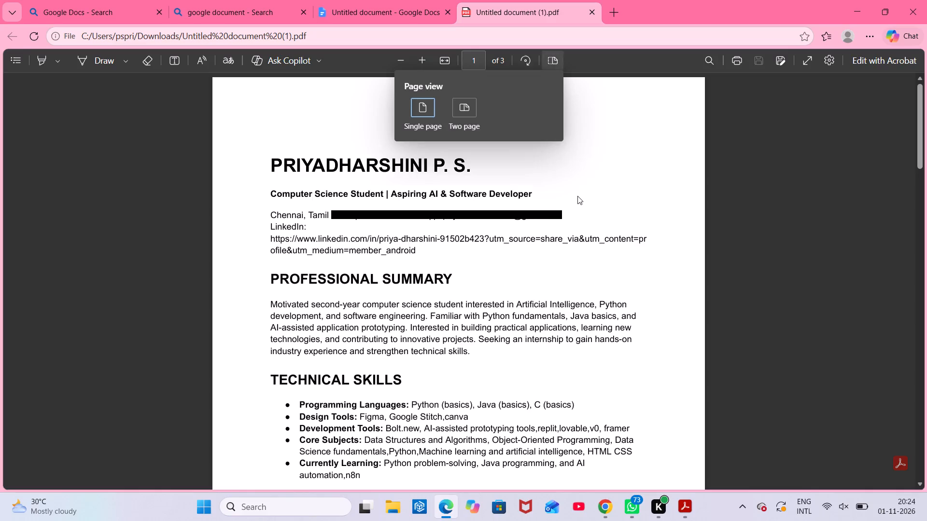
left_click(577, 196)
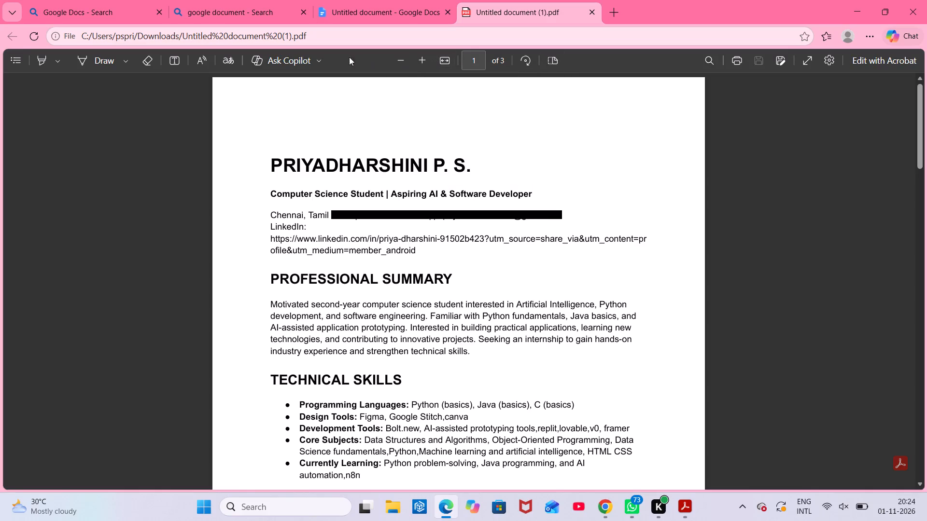
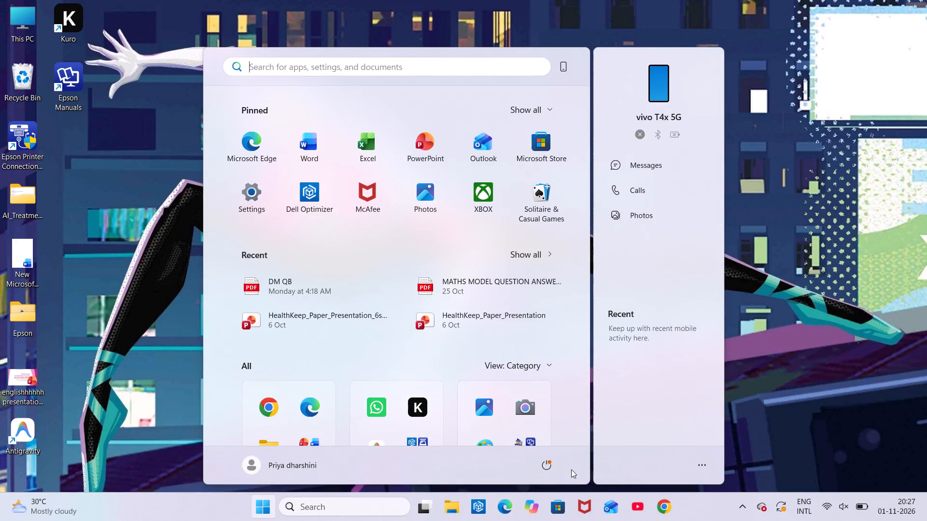
Shut down the computer without installing the pending updates.
left_click(541, 458)
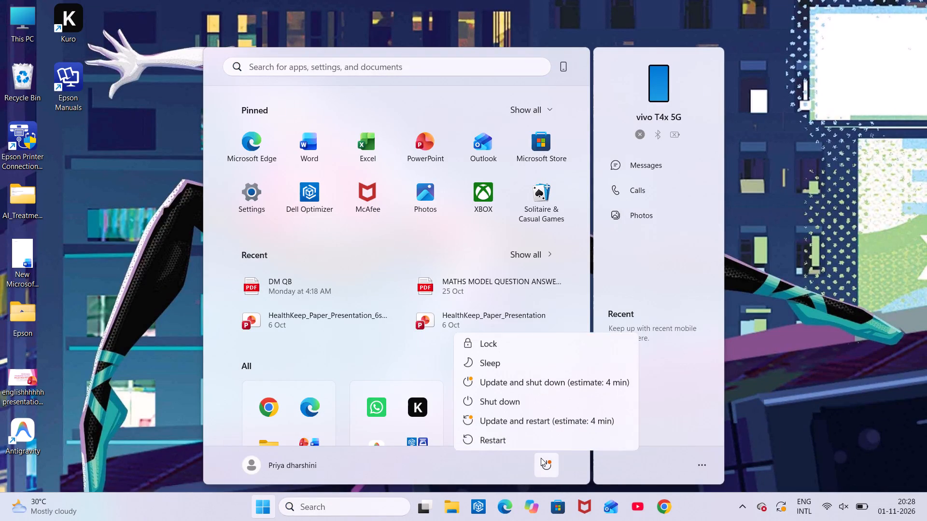
left_click(529, 407)
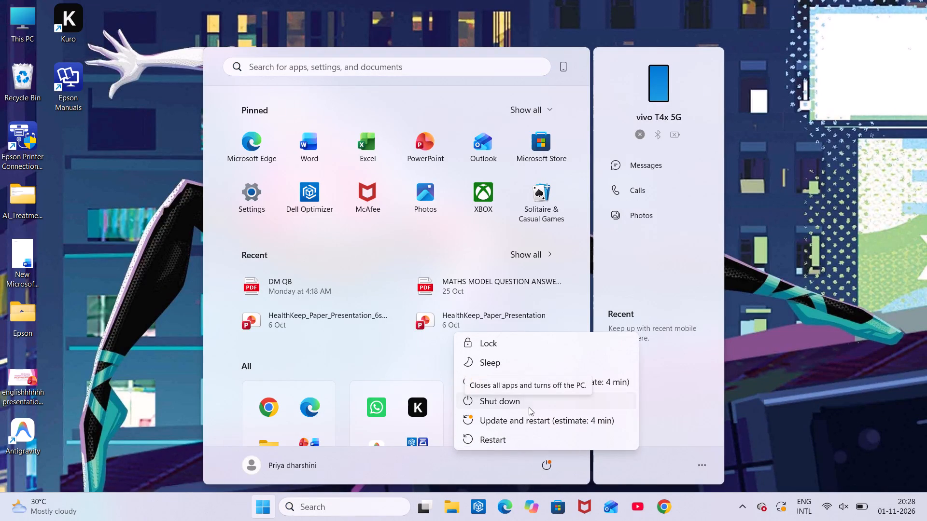